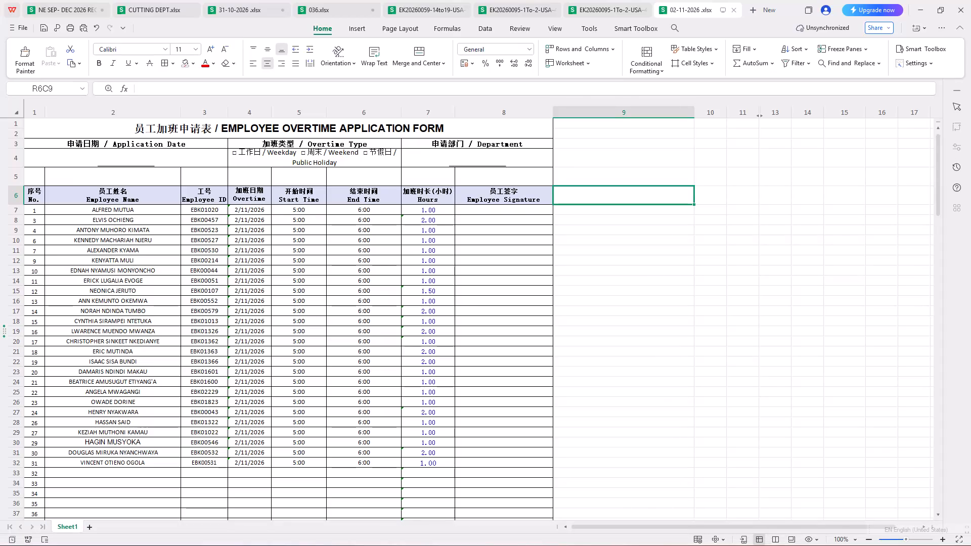
# Switch to 036.xlsx and check the TOTAL CUT formulas in the bottom order rows of the cutting report.
pyautogui.click(312, 0)
pyautogui.scroll(-3, 313, 330)
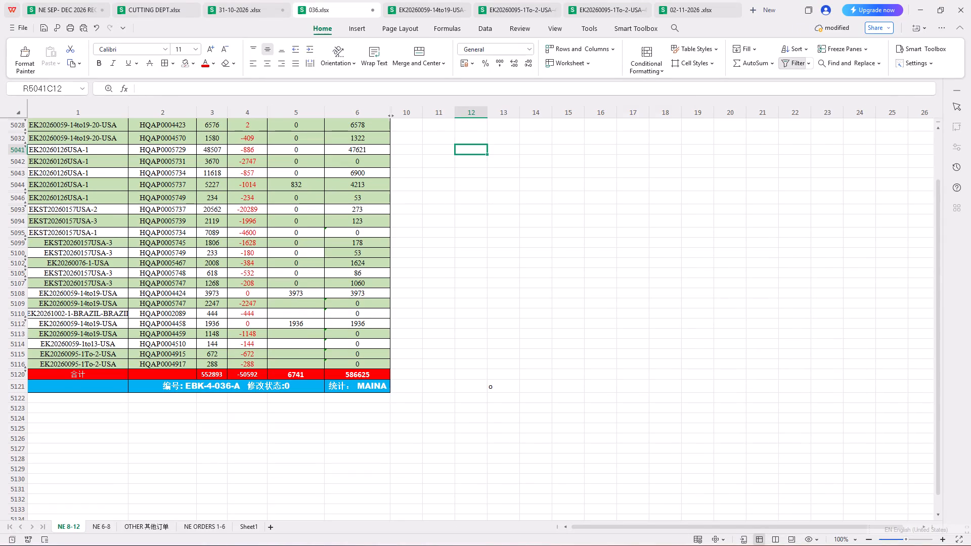
pyautogui.click(341, 350)
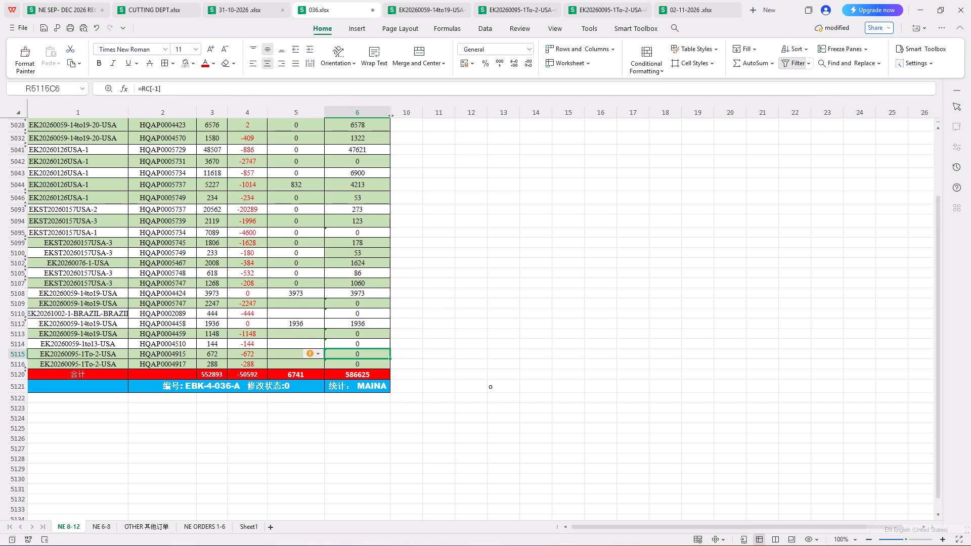
pyautogui.click(344, 338)
# Open the TOTAL CUT formula of the PO HQAP0004458 row for editing and review the rows above it.
pyautogui.click(349, 318)
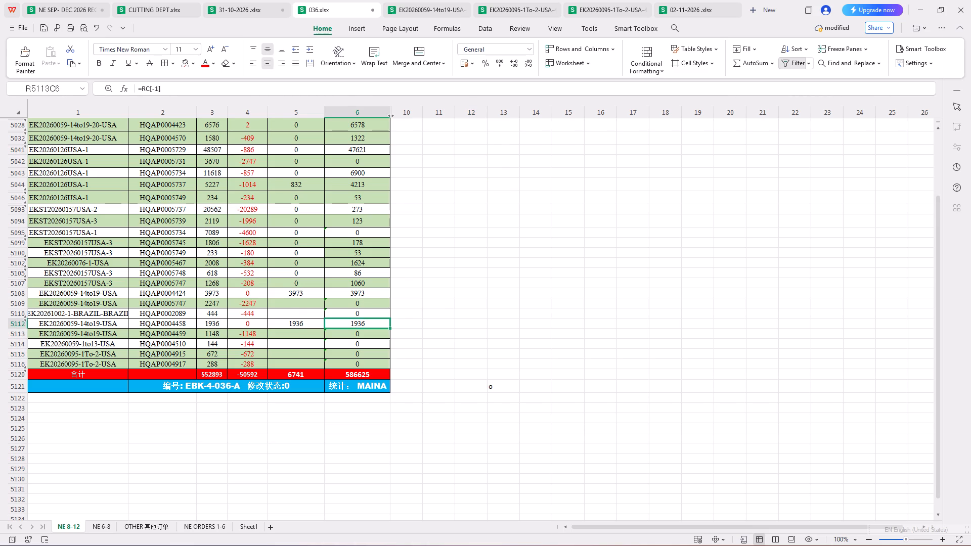
pyautogui.click(236, 89)
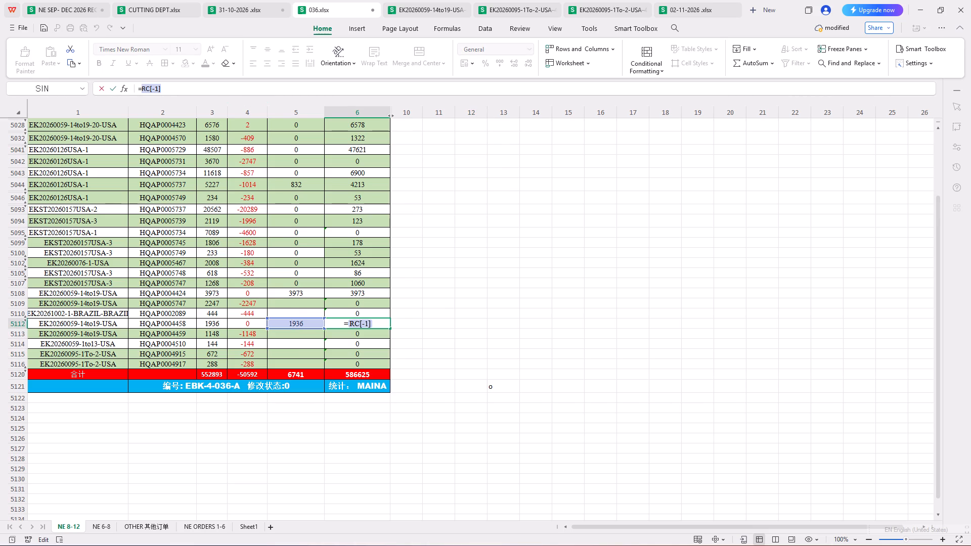
pyautogui.scroll(6, 229, 175)
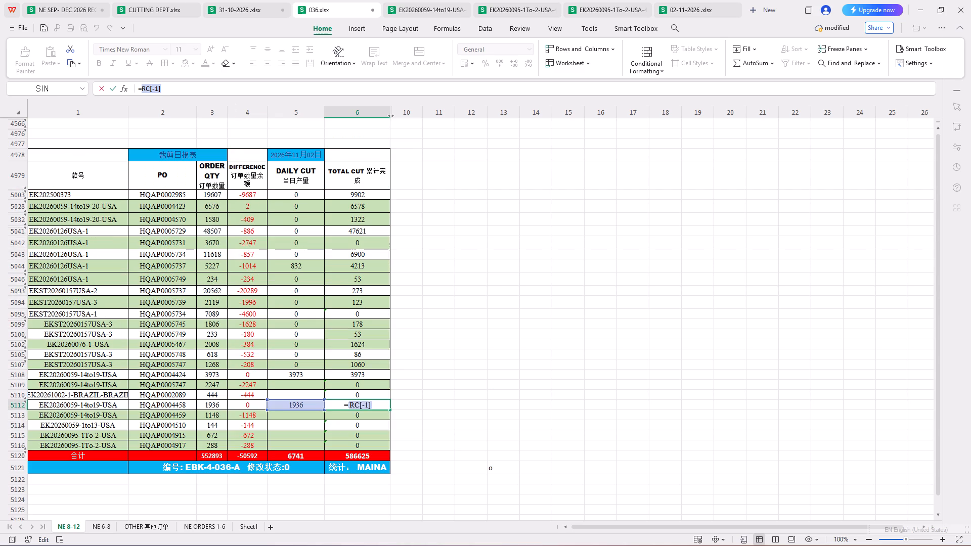
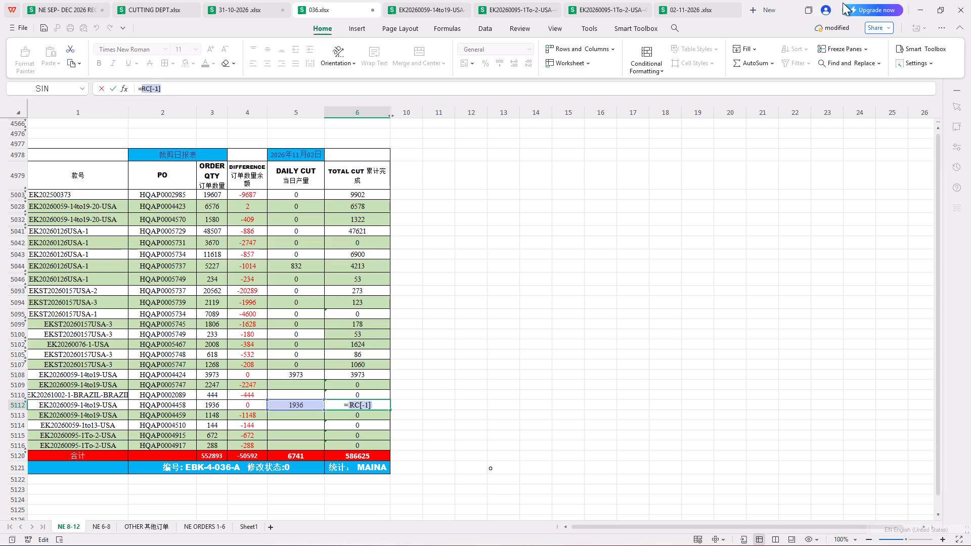
# Accept =RC[-1] as the TOTAL CUT formula of the PO HQAP0004458 row.
pyautogui.press('Return')
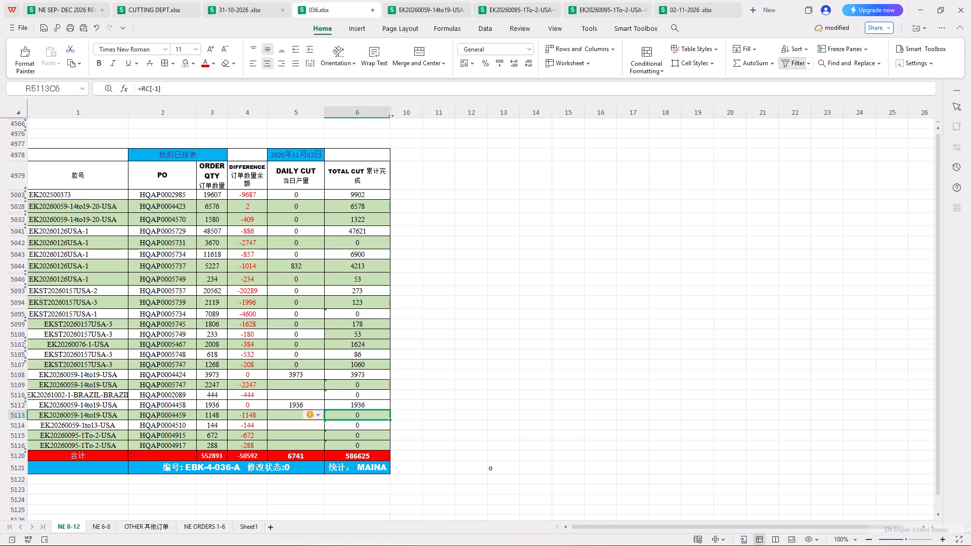
# Clear the stray letter "o" from cell R5121C13, outside the cutting report in the footer row.
pyautogui.click(560, 180)
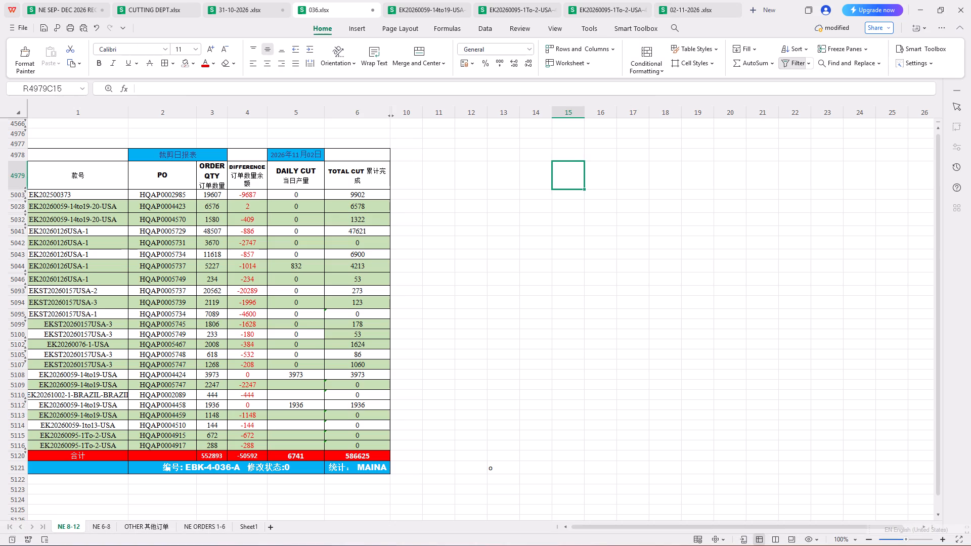
pyautogui.click(500, 470)
pyautogui.click(470, 304)
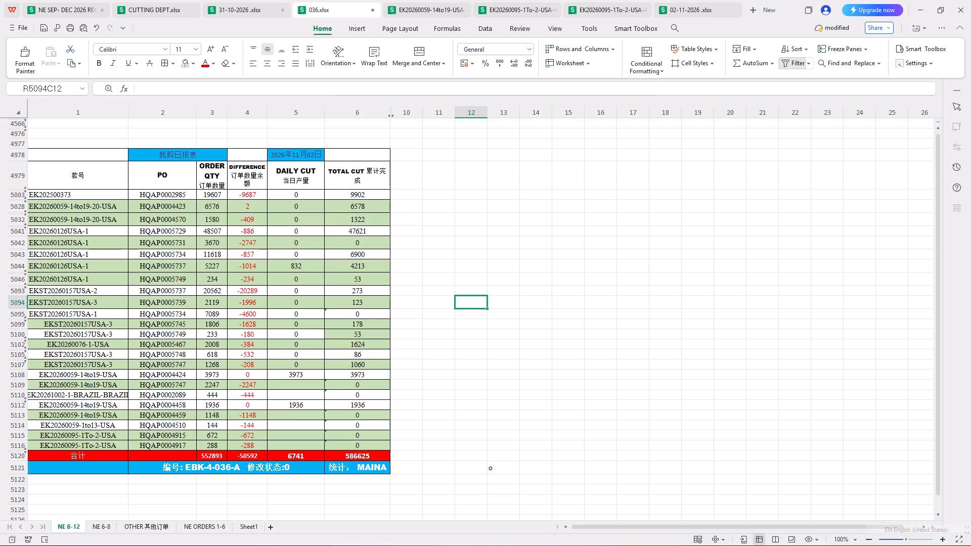
pyautogui.click(491, 462)
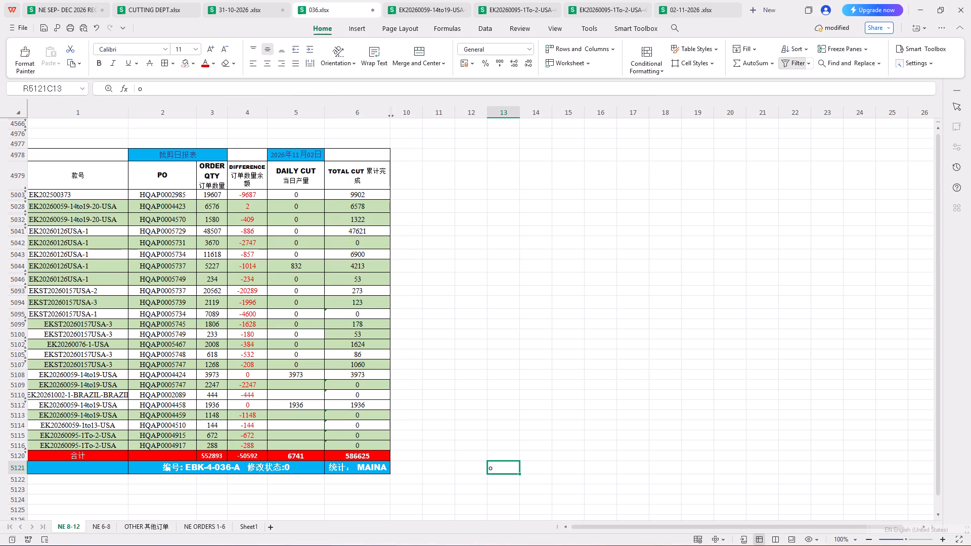
pyautogui.press('Delete')
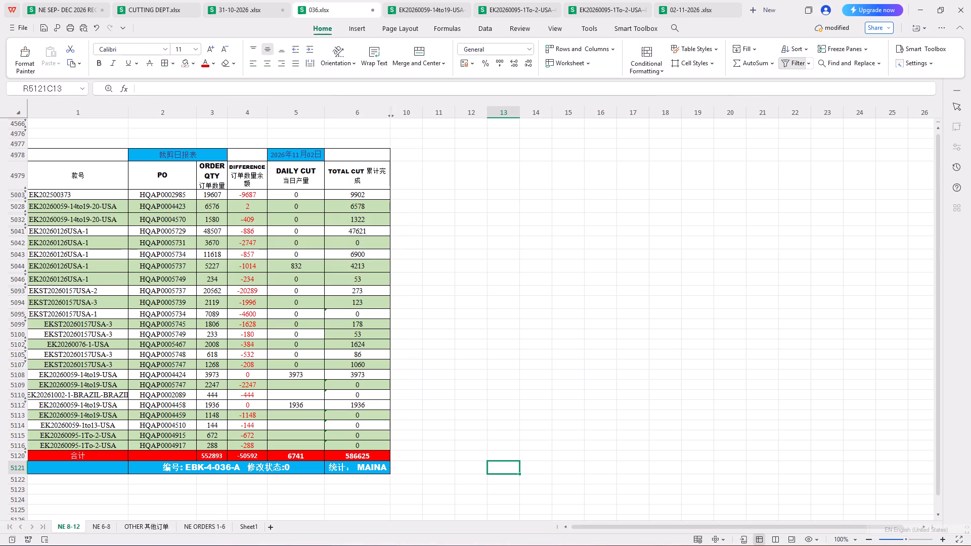
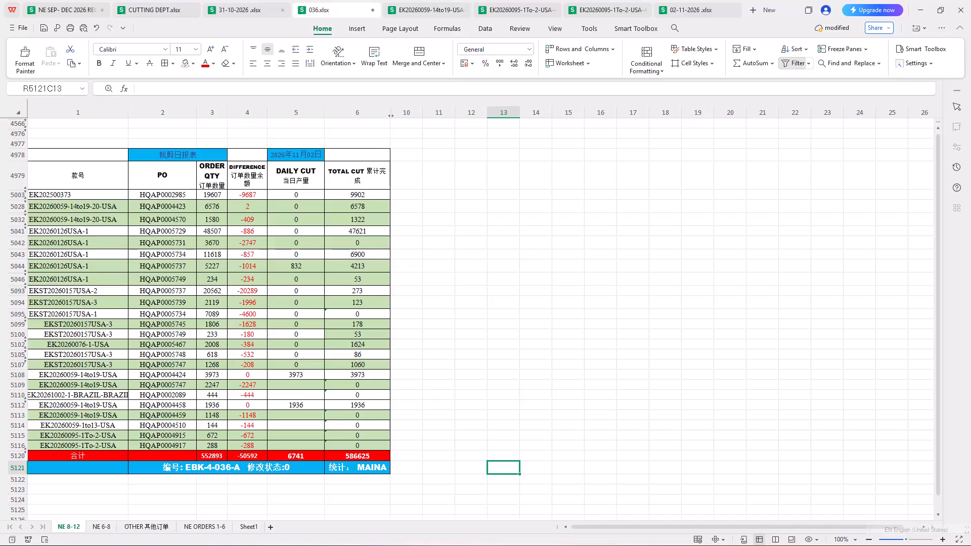
pyautogui.click(610, 531)
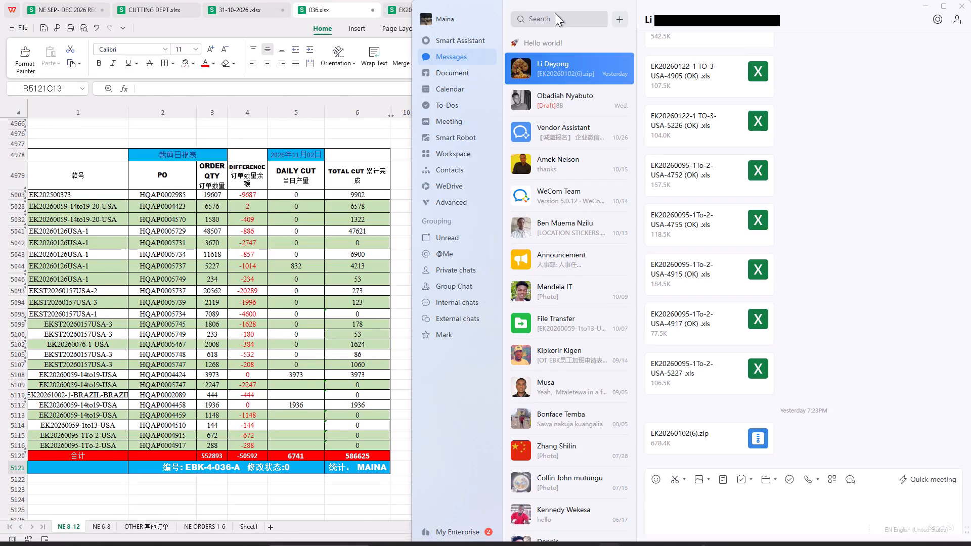
pyautogui.click(560, 12)
pyautogui.click(559, 17)
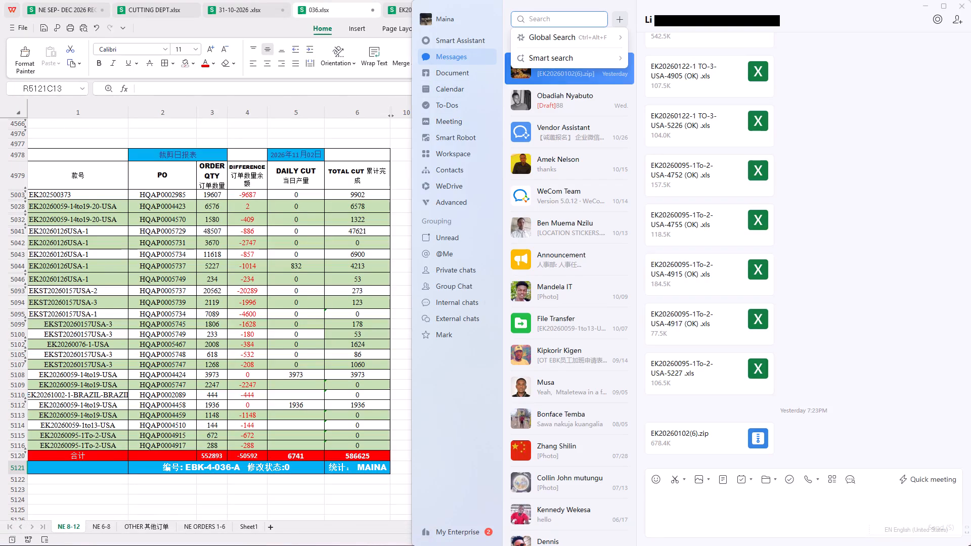
pyautogui.write('4458')
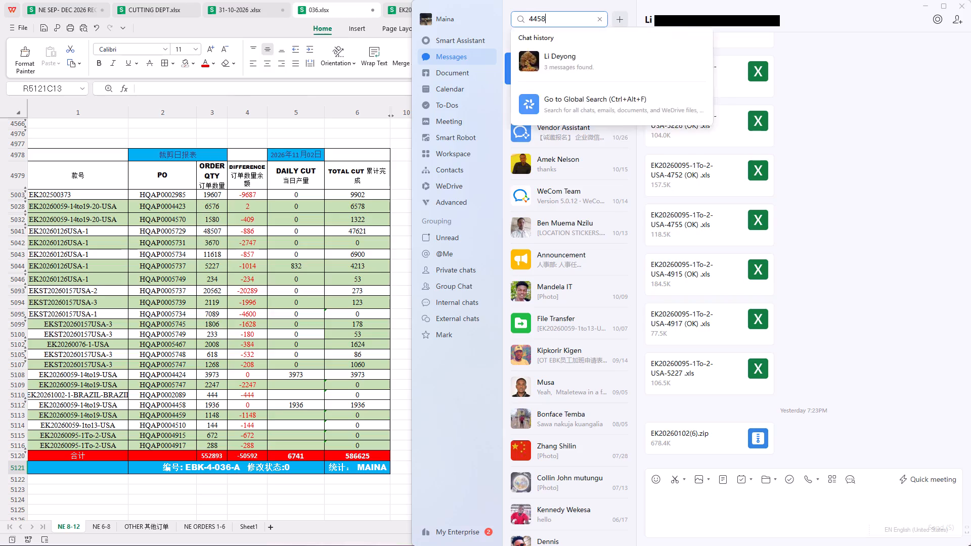
pyautogui.moveTo(556, 63); pyautogui.dragTo(562, 61)
pyautogui.tripleClick(676, 49)
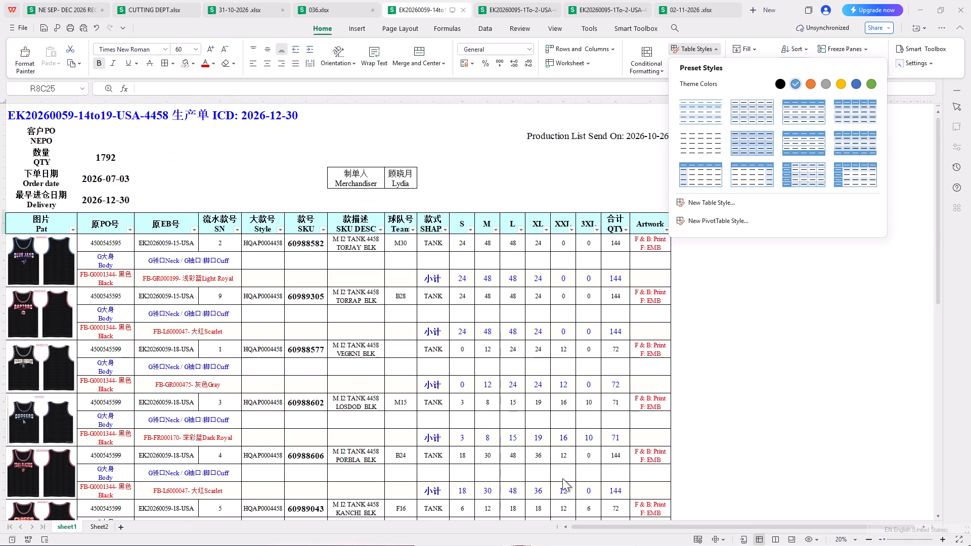
pyautogui.scroll(-1, 970, 149)
pyautogui.click(970, 159)
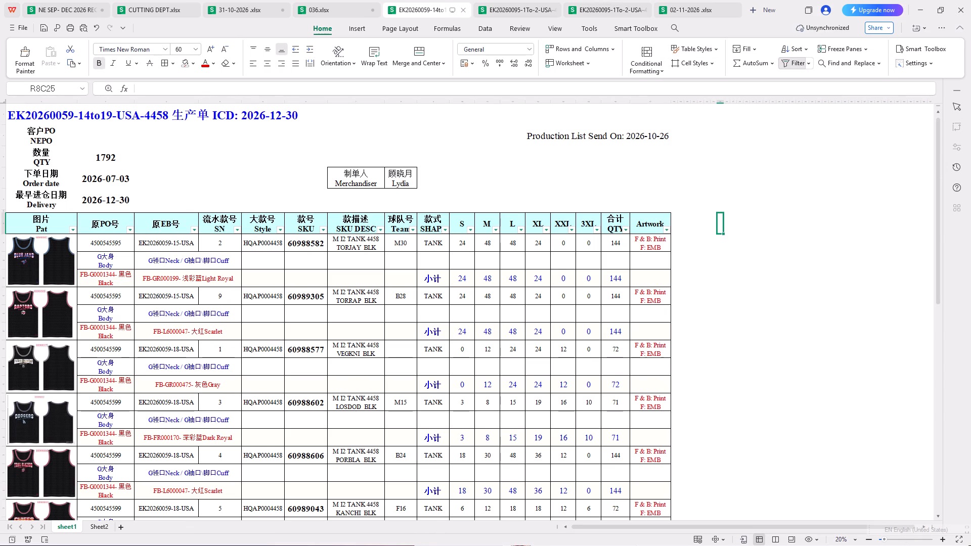
pyautogui.click(80, 31)
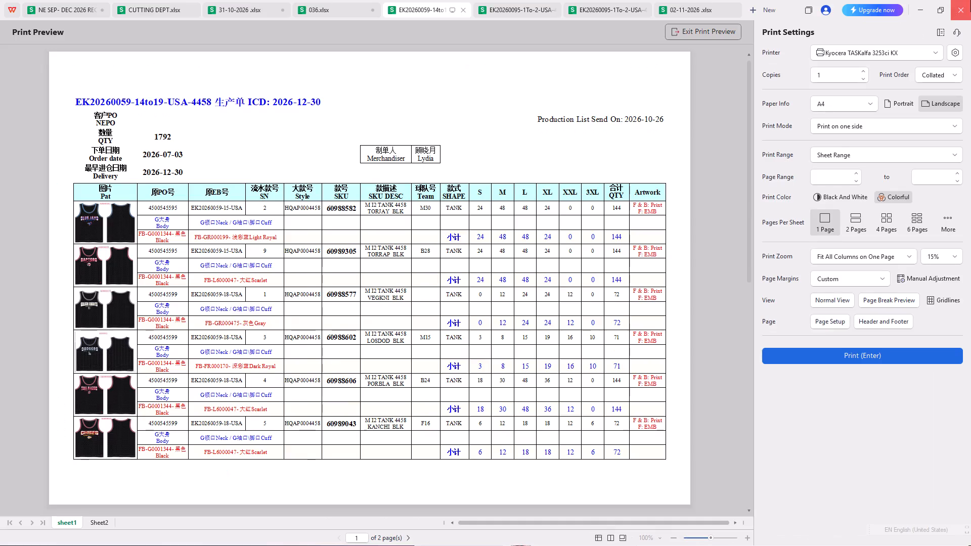
pyautogui.click(935, 362)
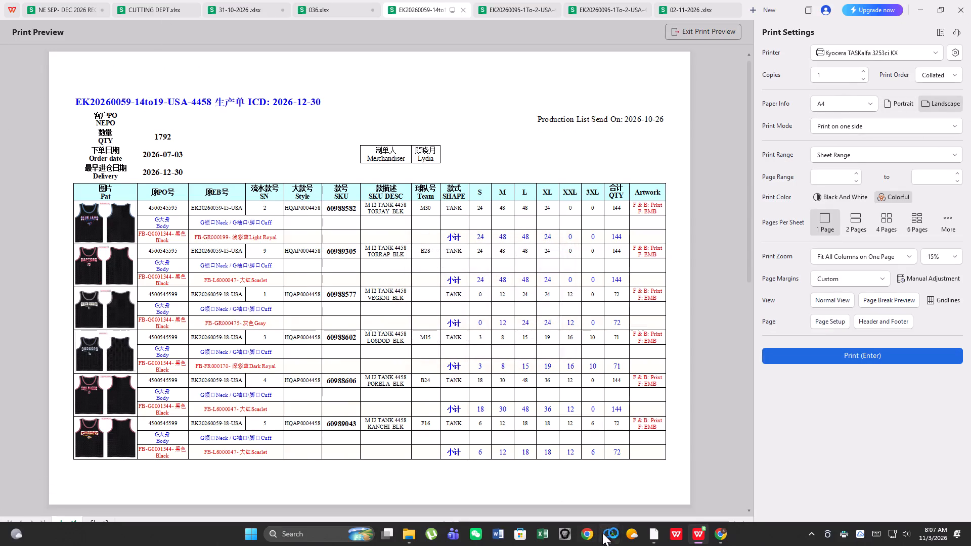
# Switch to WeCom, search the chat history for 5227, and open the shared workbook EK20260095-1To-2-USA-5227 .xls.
pyautogui.click(605, 531)
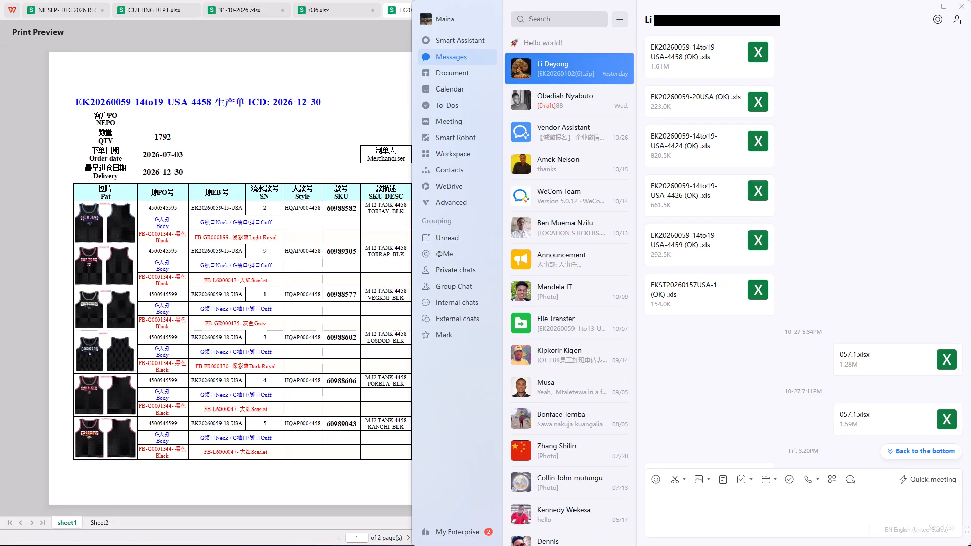
pyautogui.click(565, 23)
pyautogui.write('5227')
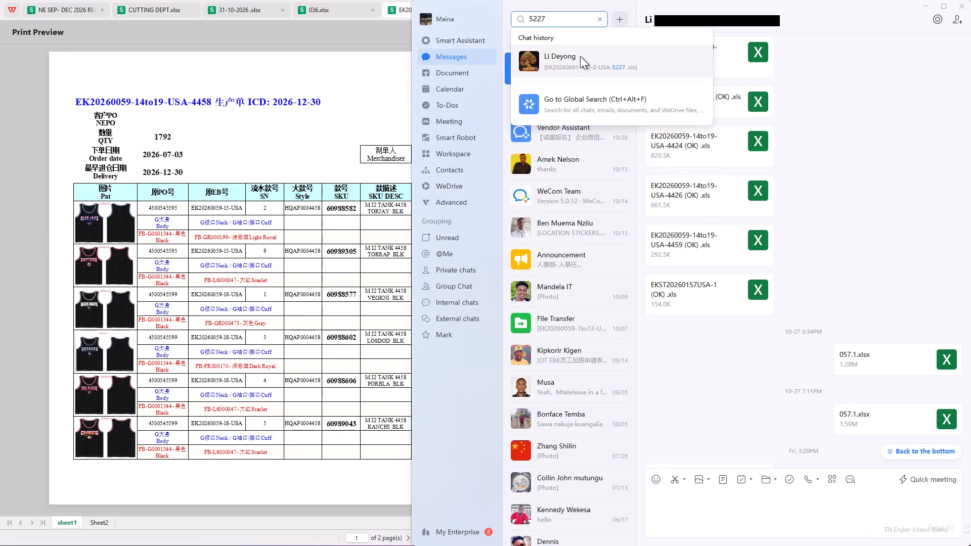
pyautogui.click(580, 56)
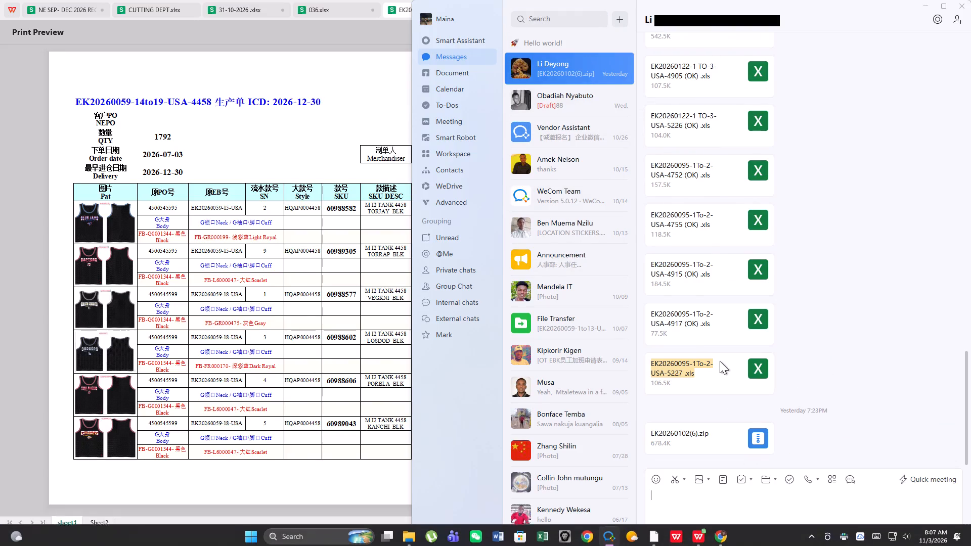
pyautogui.doubleClick(717, 380)
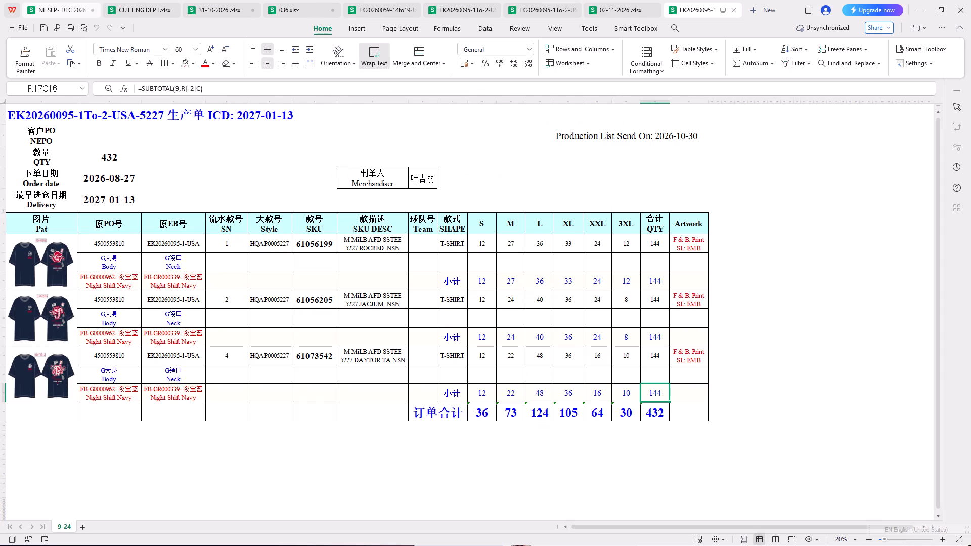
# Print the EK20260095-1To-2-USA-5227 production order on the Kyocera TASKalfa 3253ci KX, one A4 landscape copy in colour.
pyautogui.click(85, 29)
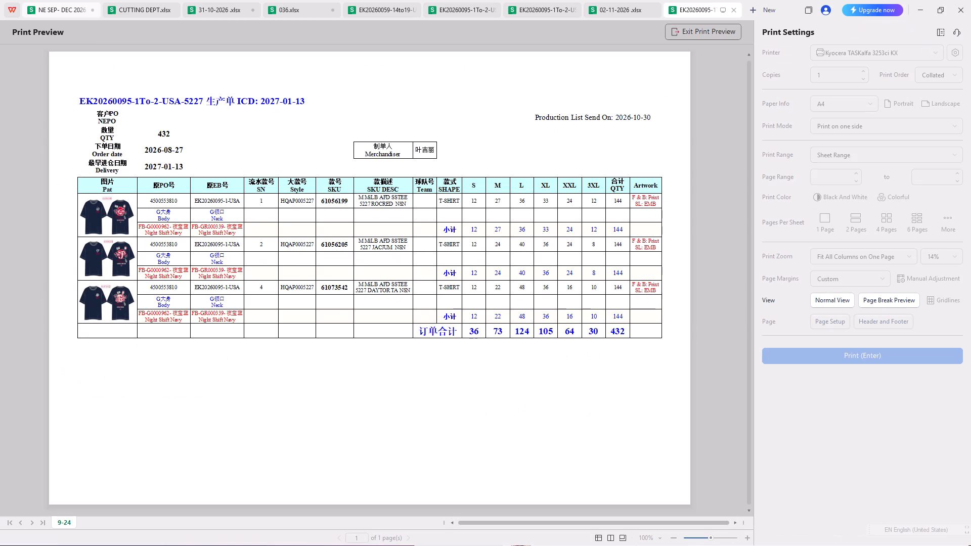
pyautogui.click(804, 358)
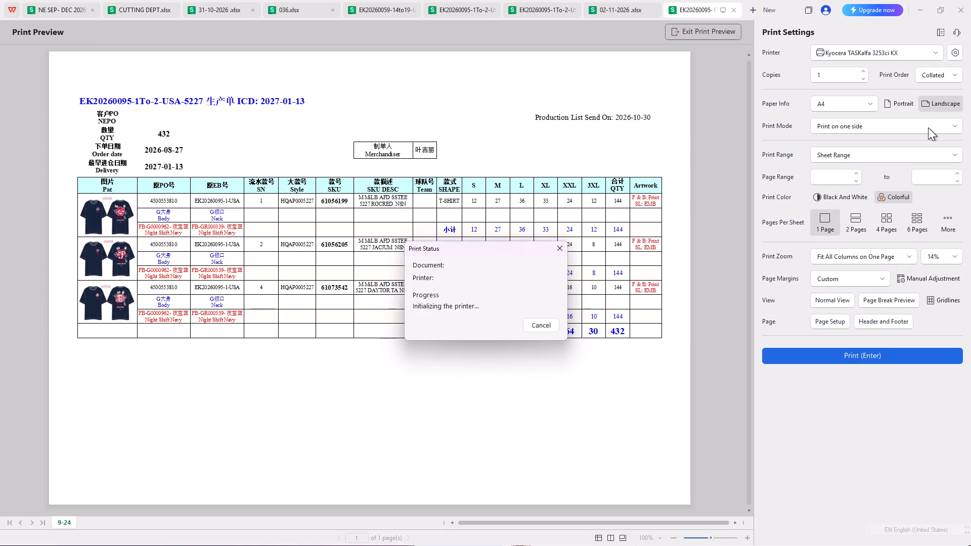
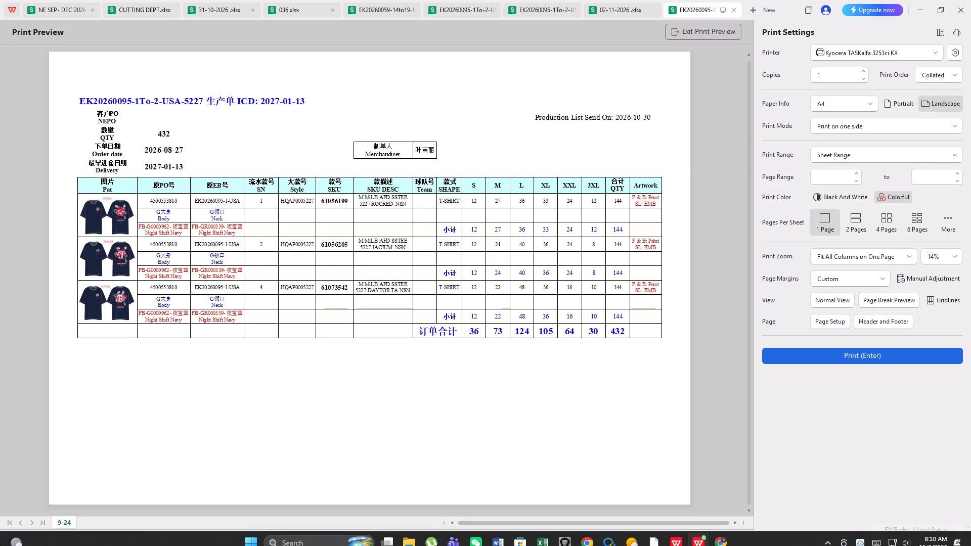
# Bring up the hidden background apps to switch back to WeCom.
pyautogui.scroll(1, 17, 356)
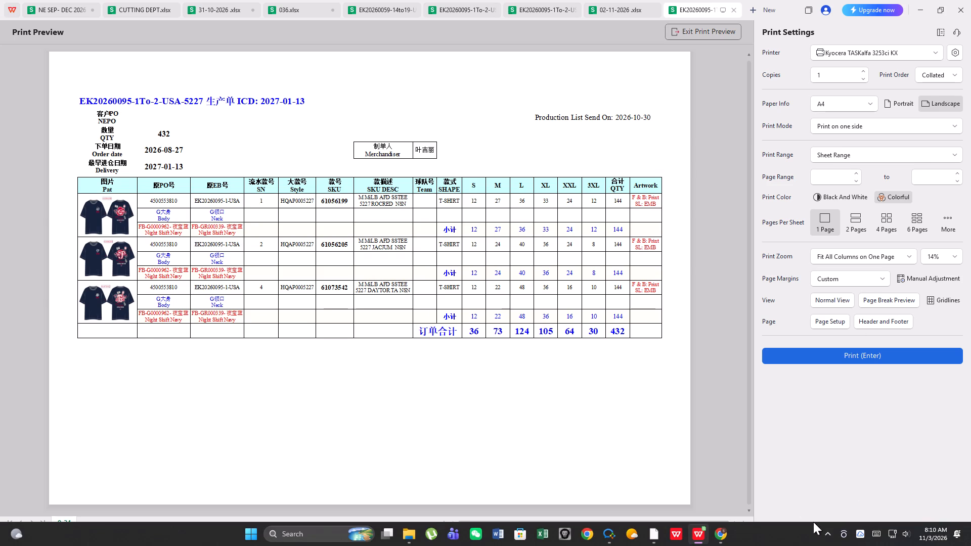
pyautogui.click(825, 533)
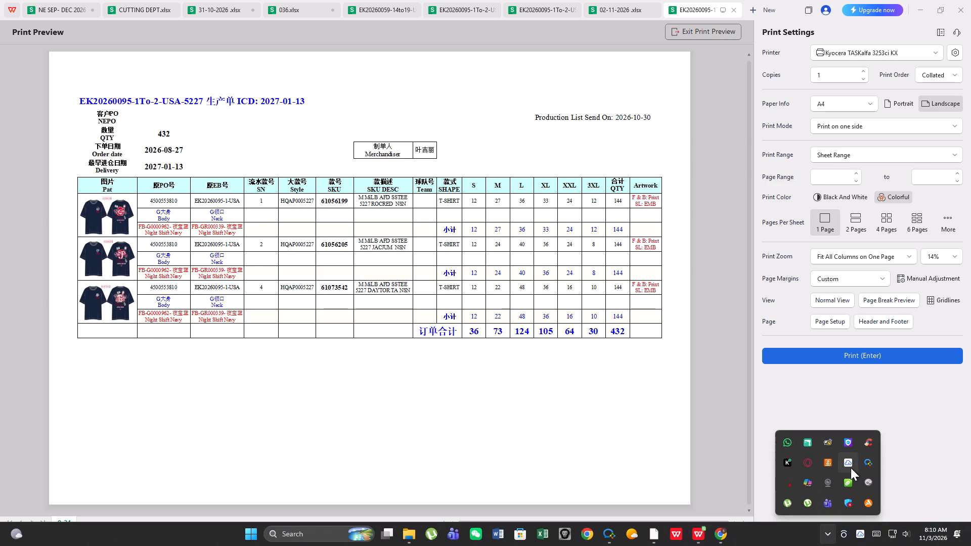
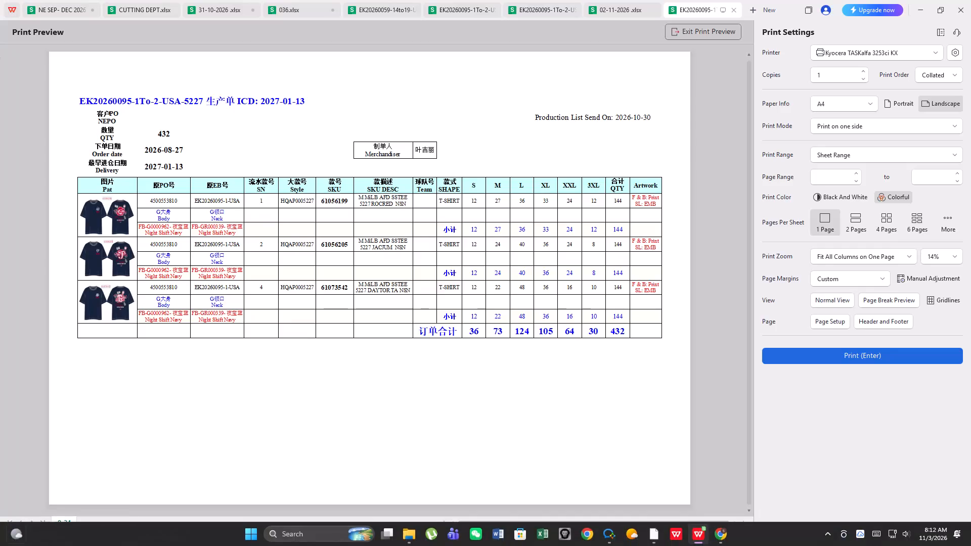
# Turn on the computer's mobile hotspot in Windows and open its settings page.
pyautogui.click(890, 534)
pyautogui.scroll(-2, 868, 431)
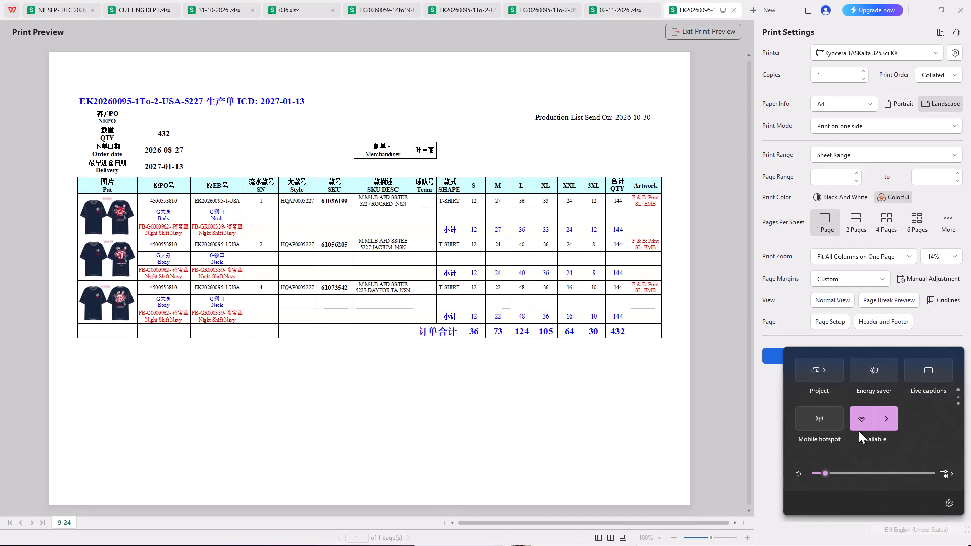
pyautogui.click(824, 428)
pyautogui.rightClick(825, 425)
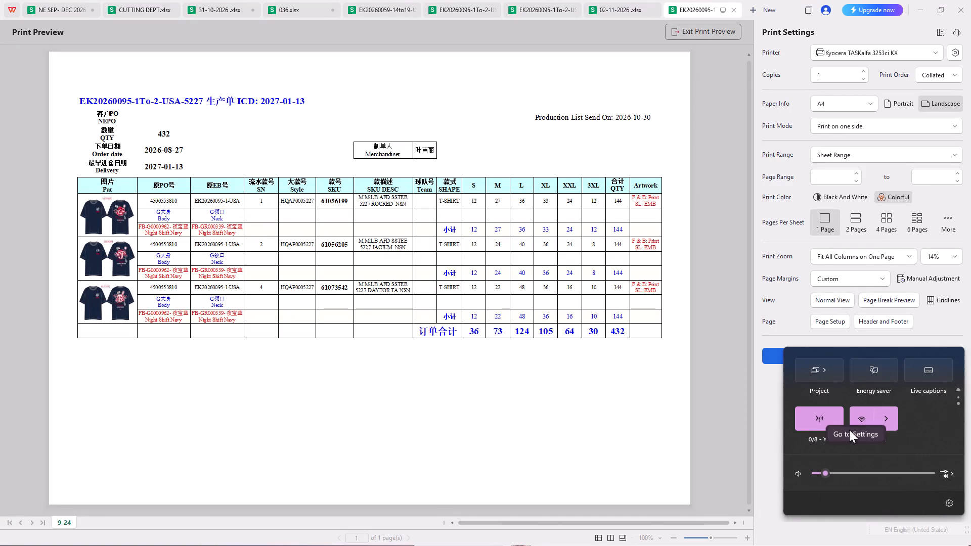
pyautogui.click(851, 429)
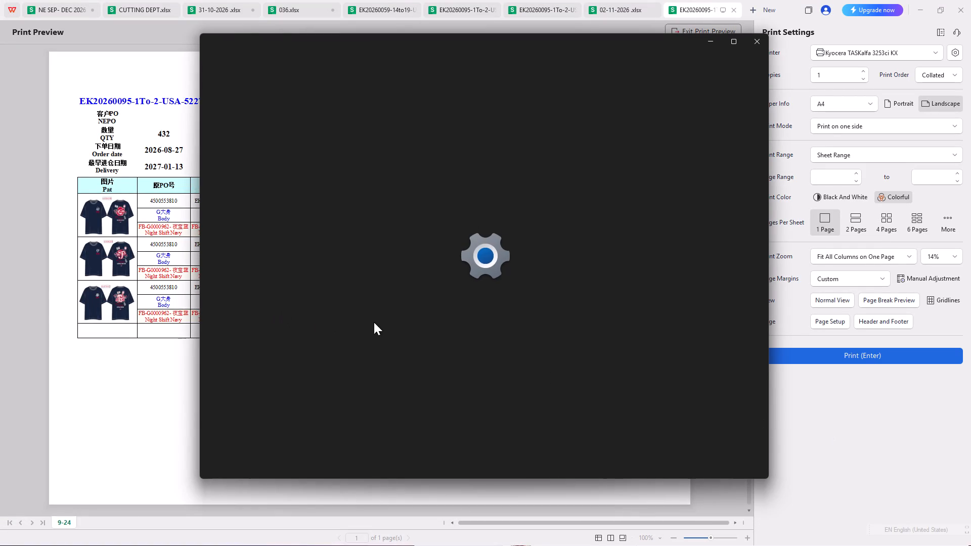
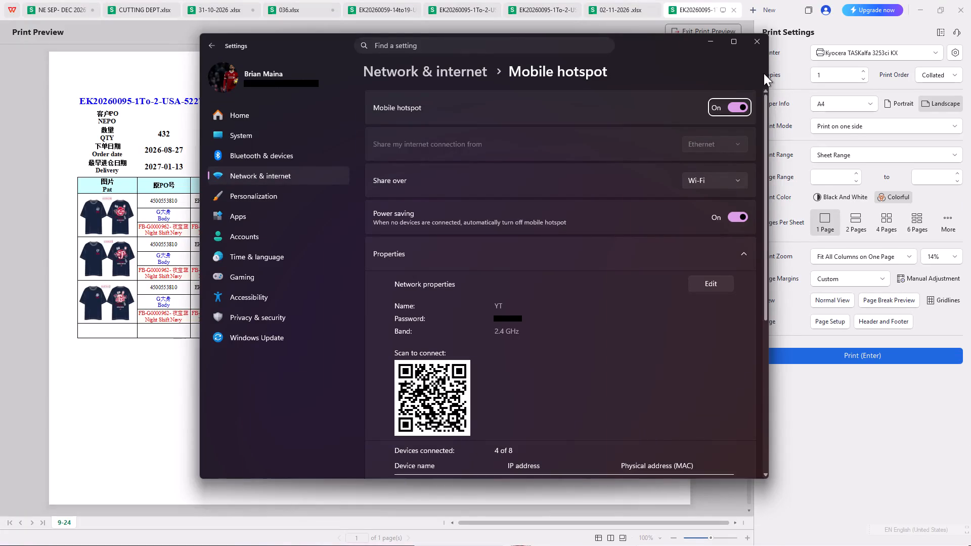
# Close the mobile hotspot settings window to return to the production order's print preview.
pyautogui.click(747, 38)
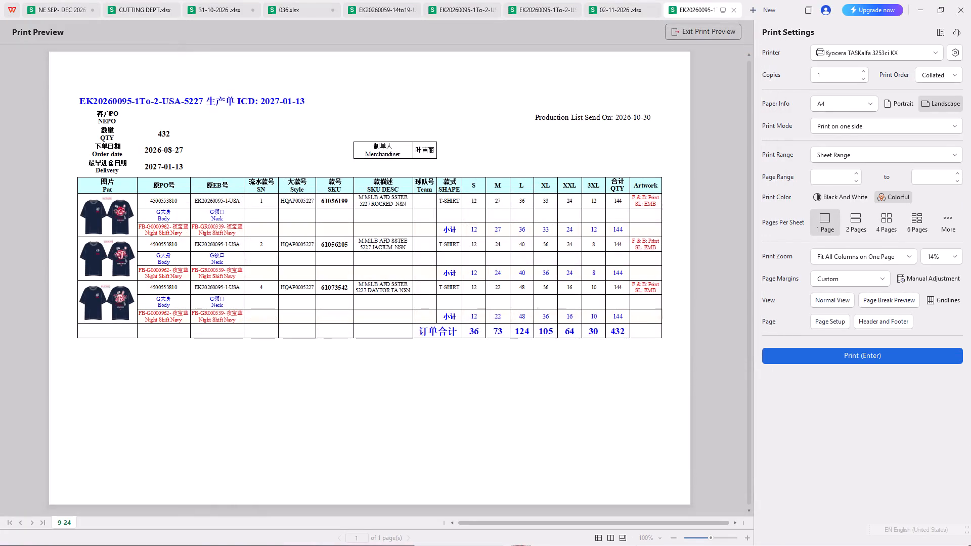
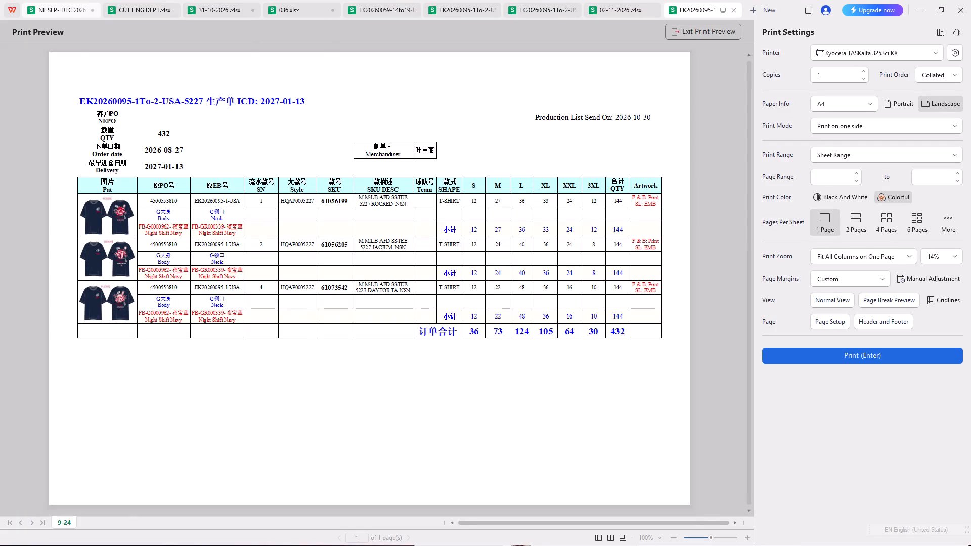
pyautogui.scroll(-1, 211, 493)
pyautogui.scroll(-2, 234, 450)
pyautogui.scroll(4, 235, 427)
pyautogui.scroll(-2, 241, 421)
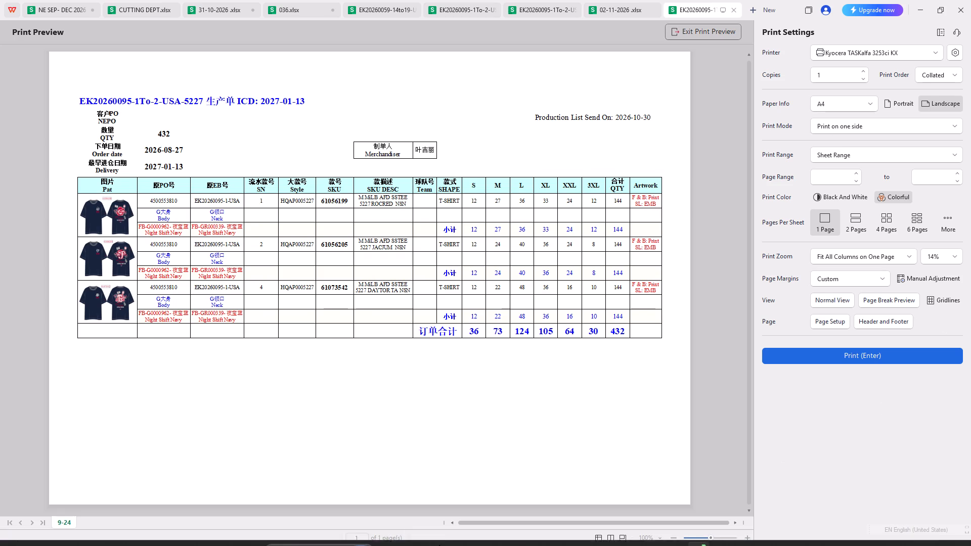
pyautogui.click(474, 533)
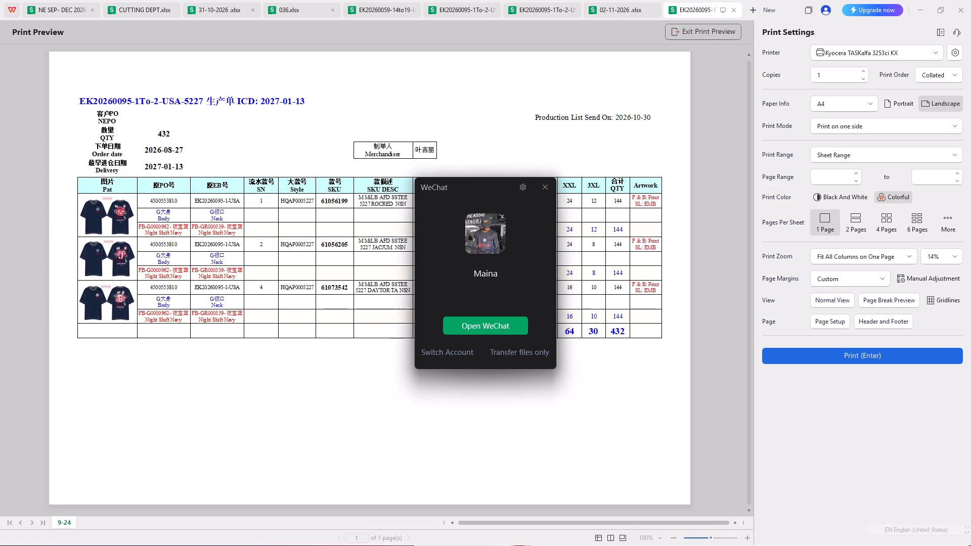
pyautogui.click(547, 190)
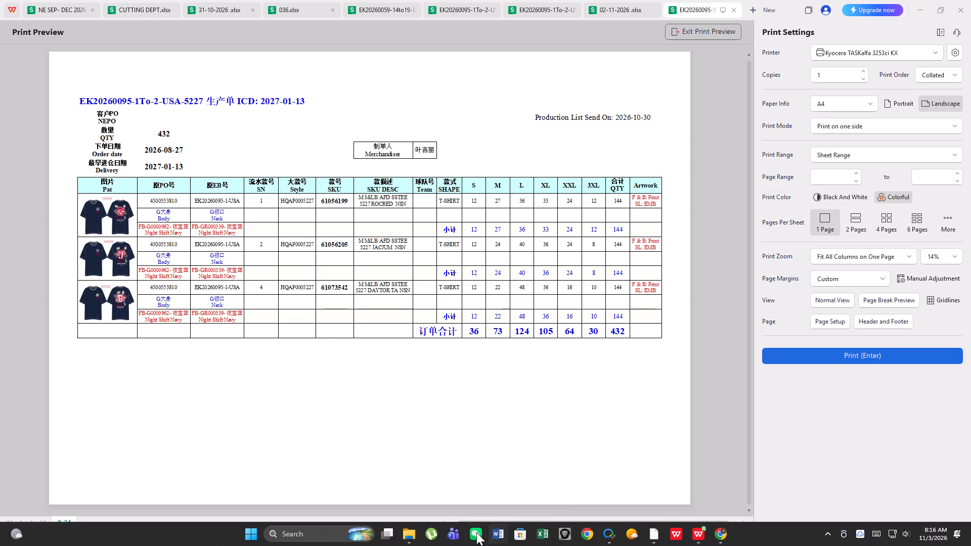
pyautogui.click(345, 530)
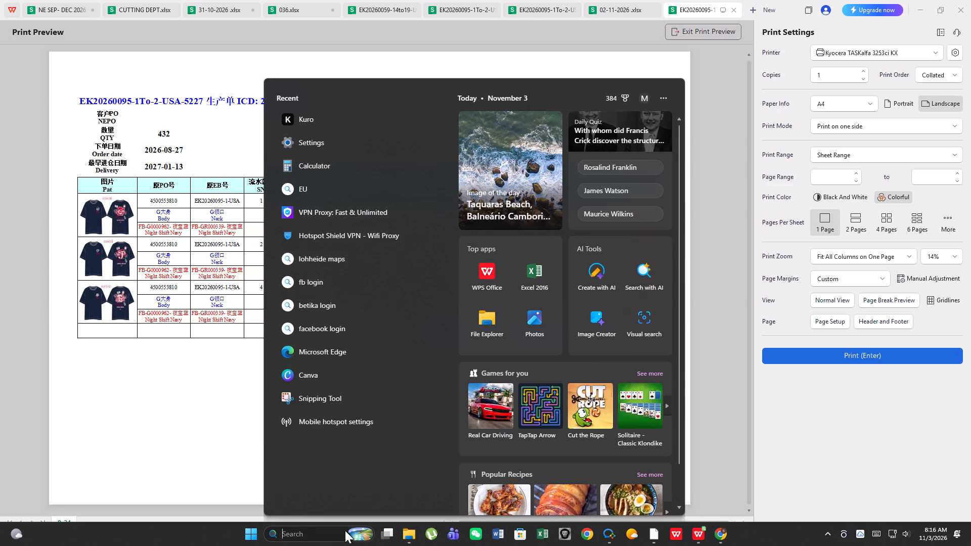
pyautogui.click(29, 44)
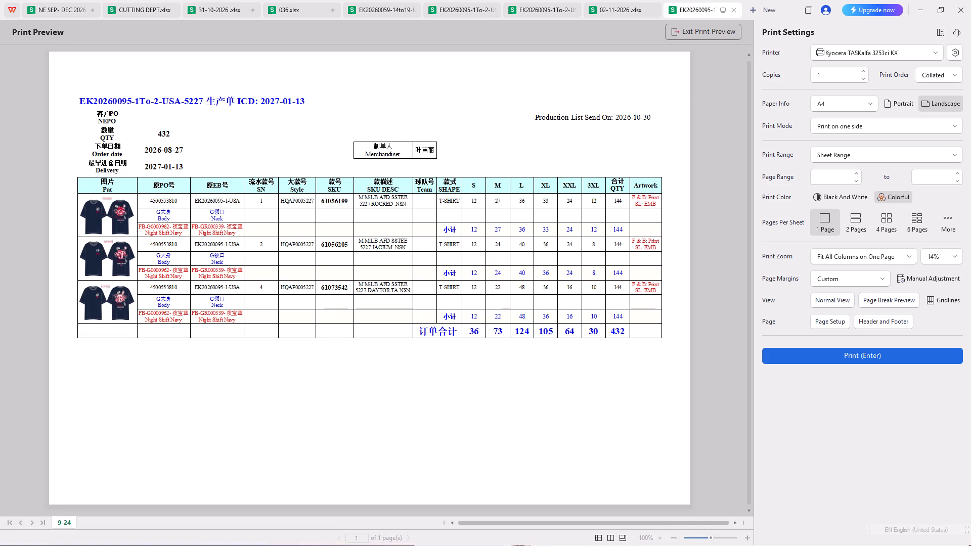
# Sign in to WeChat with the remembered account and close its main window.
pyautogui.click(477, 530)
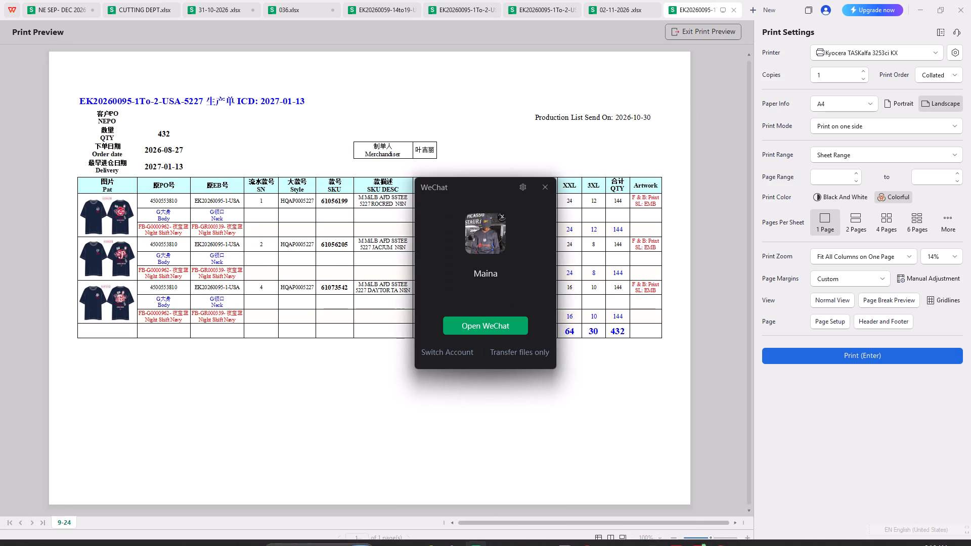
pyautogui.click(467, 328)
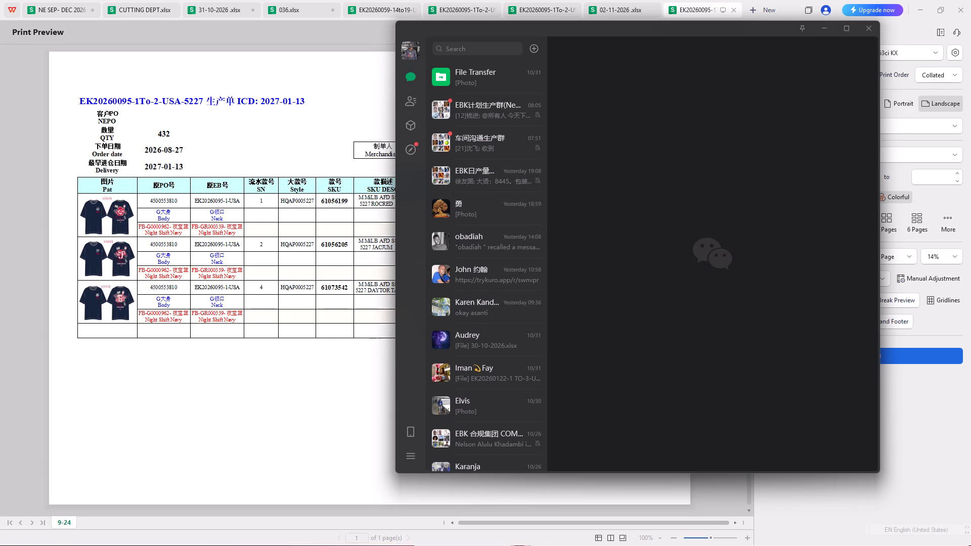
pyautogui.click(866, 26)
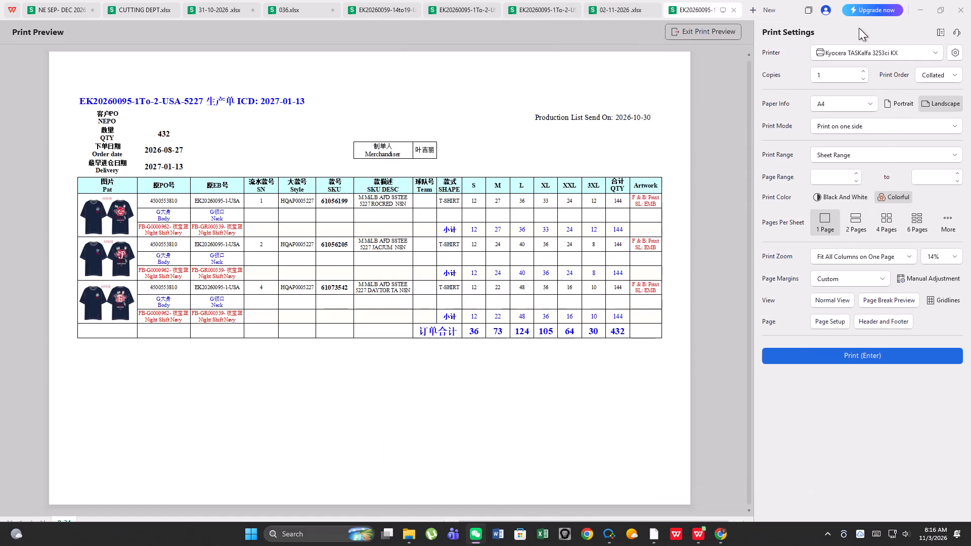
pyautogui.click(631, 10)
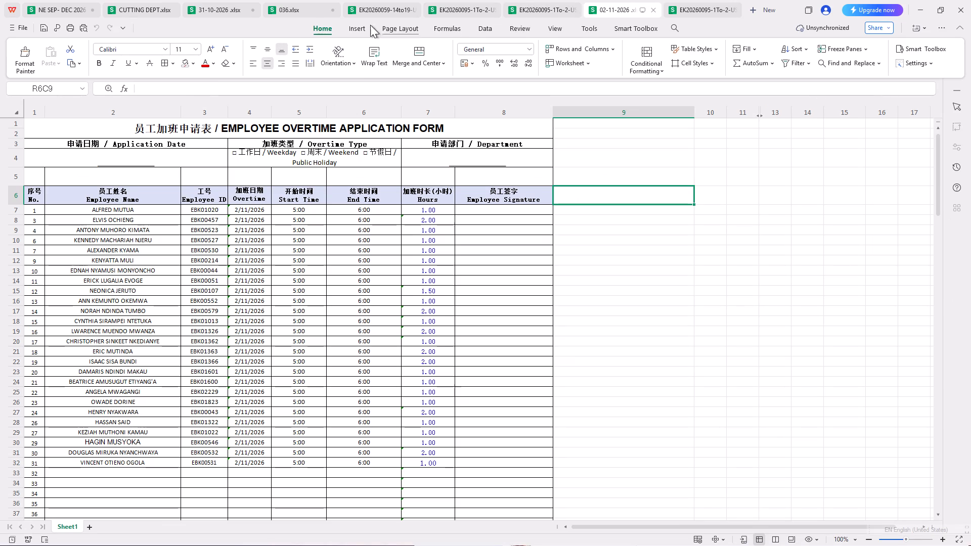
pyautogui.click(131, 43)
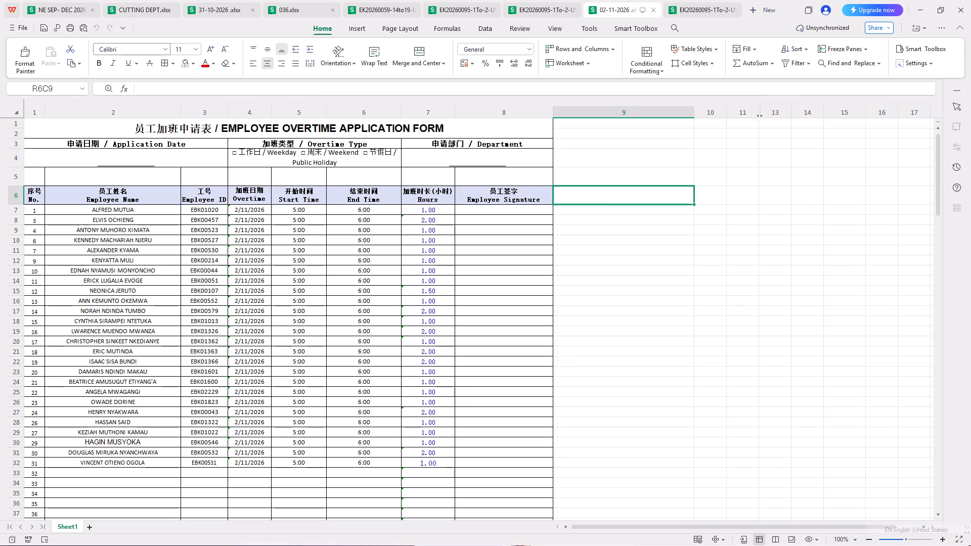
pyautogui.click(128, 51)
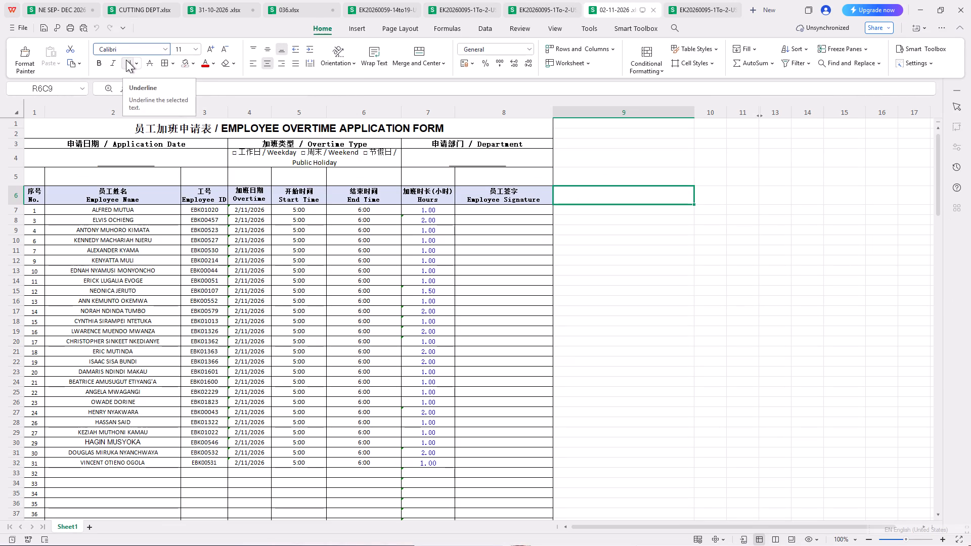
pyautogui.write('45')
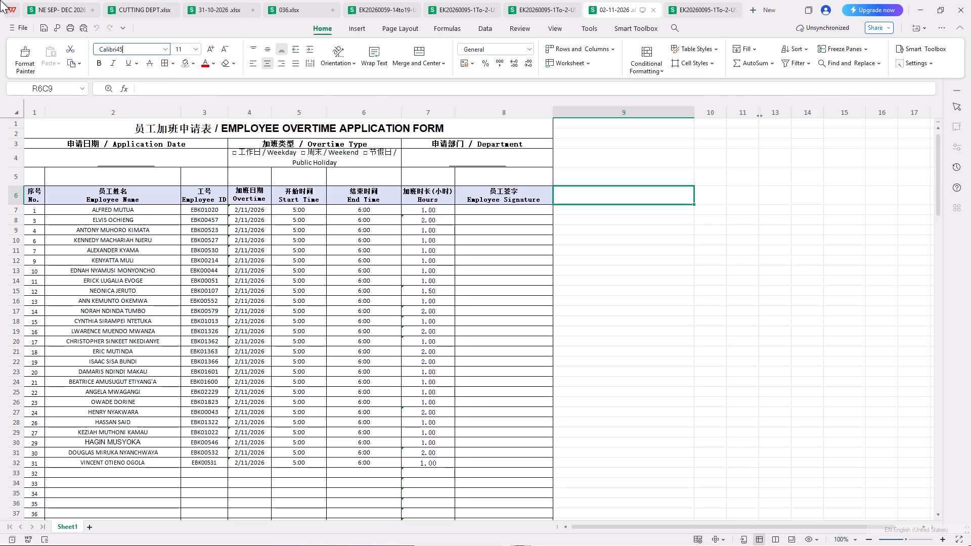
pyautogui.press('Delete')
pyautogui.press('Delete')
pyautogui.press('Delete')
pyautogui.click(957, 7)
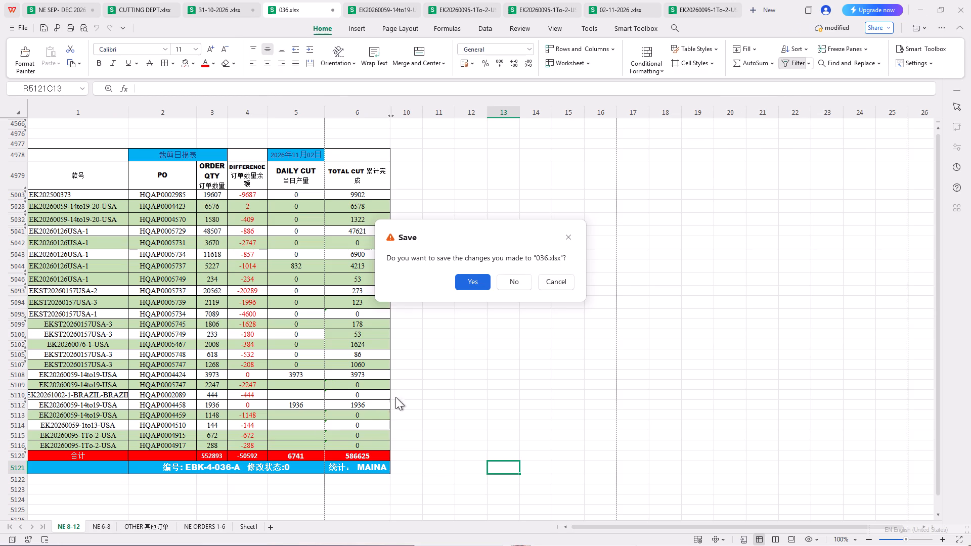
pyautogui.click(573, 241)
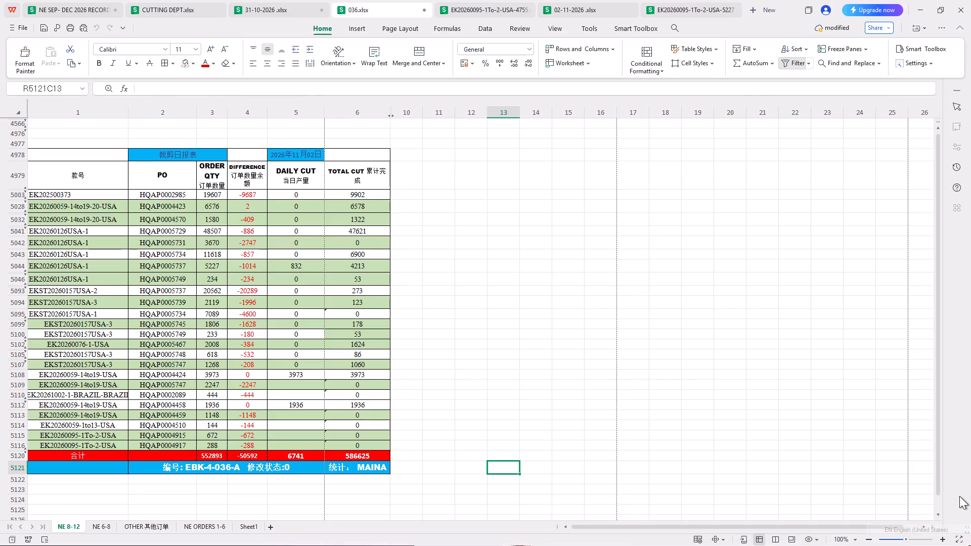
# Switch to WeCom and search the chat history for order 4519.
pyautogui.scroll(1, 959, 496)
pyautogui.scroll(-4, 970, 535)
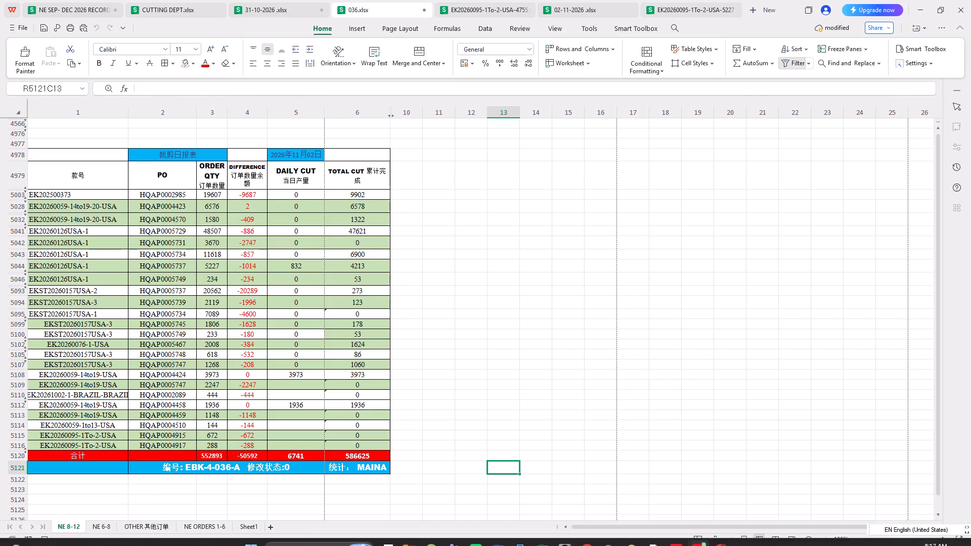
pyautogui.scroll(1, 970, 545)
pyautogui.moveTo(602, 491); pyautogui.dragTo(614, 523)
pyautogui.click(605, 538)
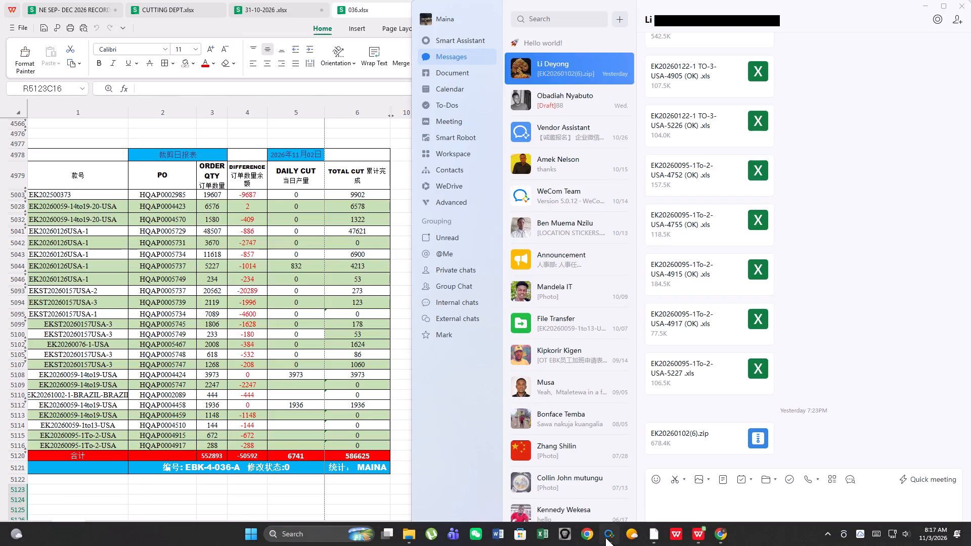
pyautogui.click(583, 18)
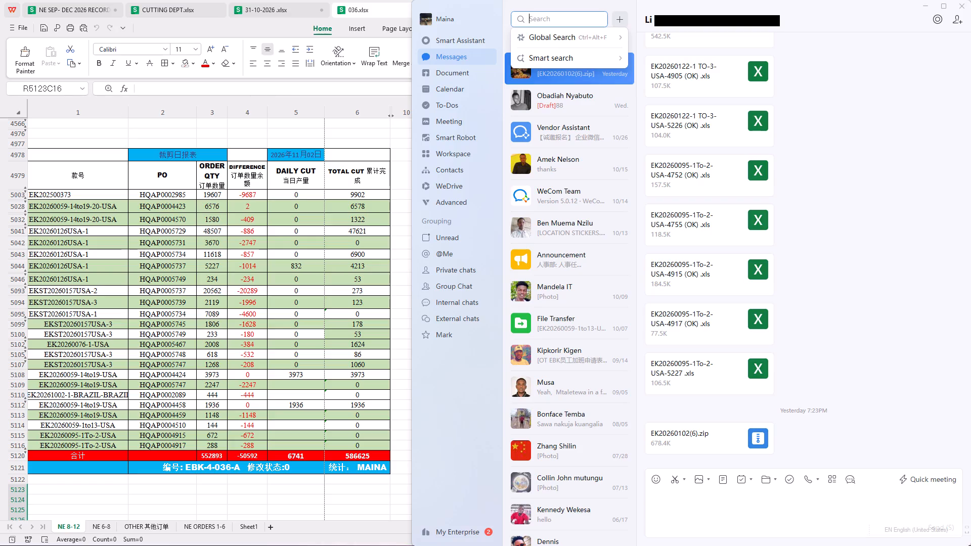
pyautogui.write('4519')
pyautogui.click(645, 97)
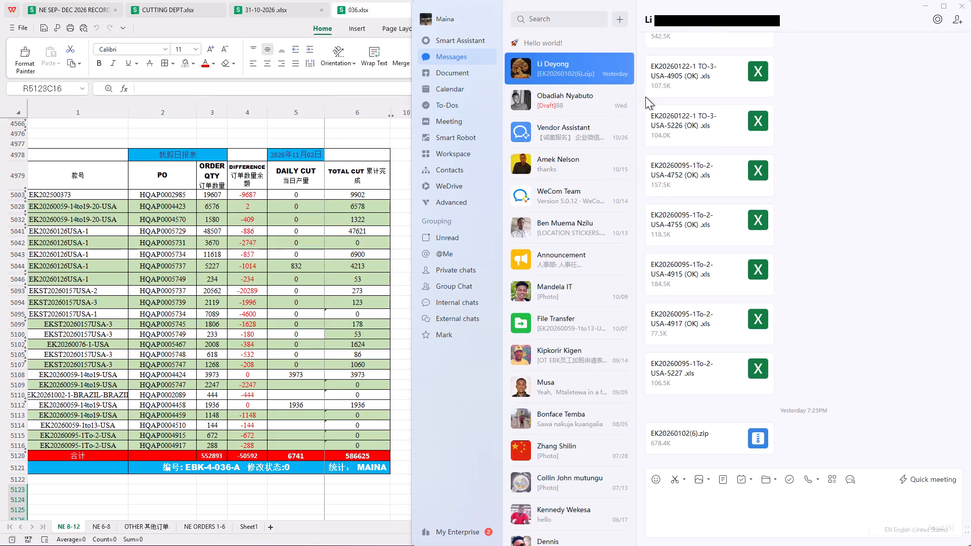
pyautogui.doubleClick(658, 232)
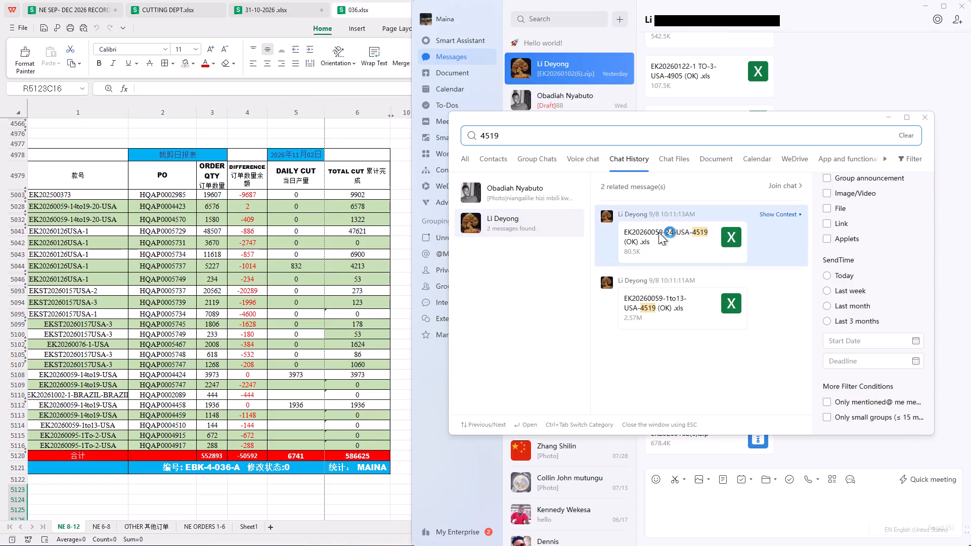
pyautogui.scroll(3, 273, 233)
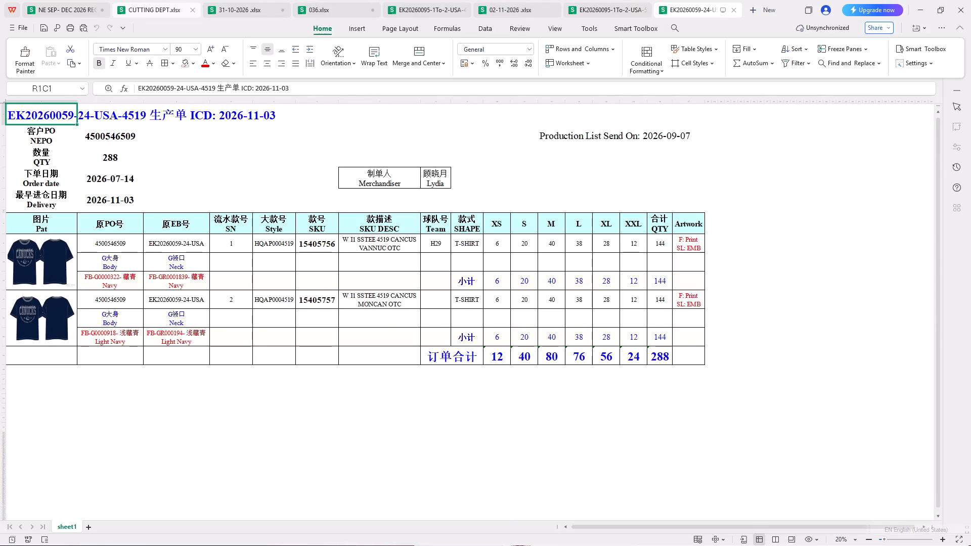
pyautogui.click(82, 28)
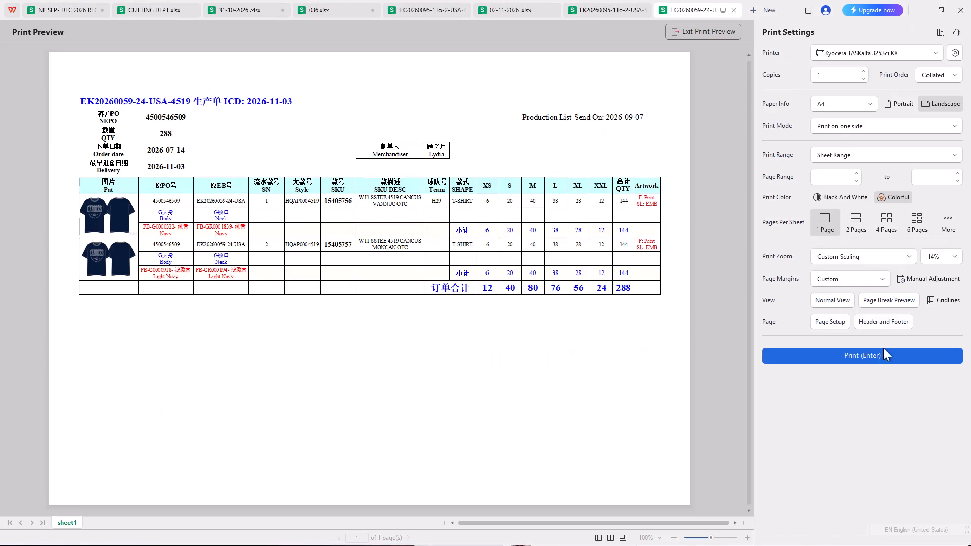
pyautogui.click(871, 351)
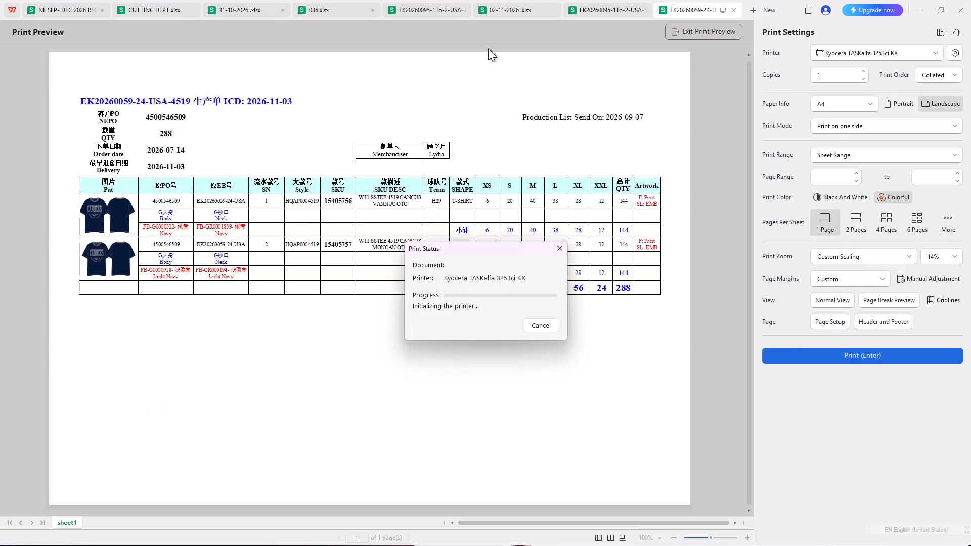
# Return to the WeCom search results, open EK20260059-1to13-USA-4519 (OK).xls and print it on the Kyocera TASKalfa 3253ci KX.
pyautogui.click(613, 532)
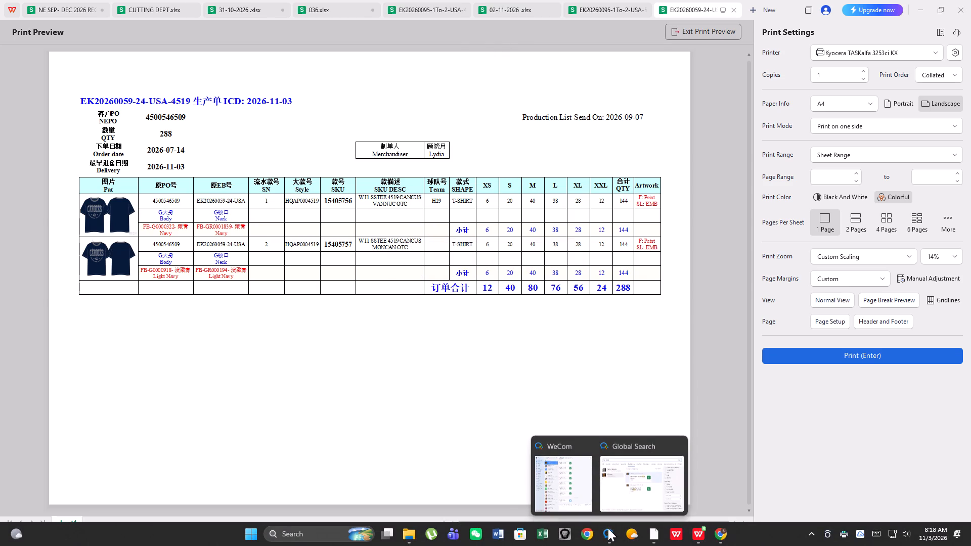
pyautogui.click(658, 488)
pyautogui.doubleClick(665, 302)
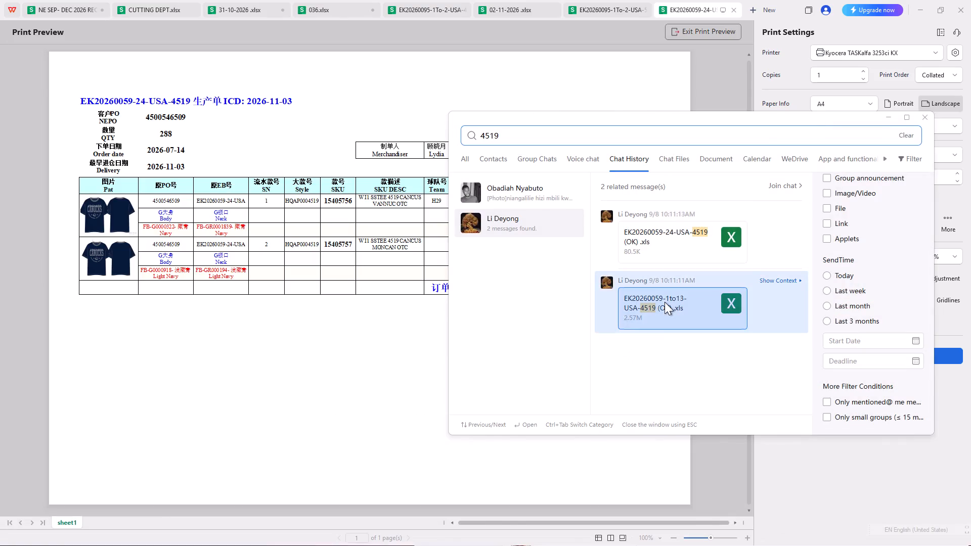
pyautogui.scroll(12, 225, 212)
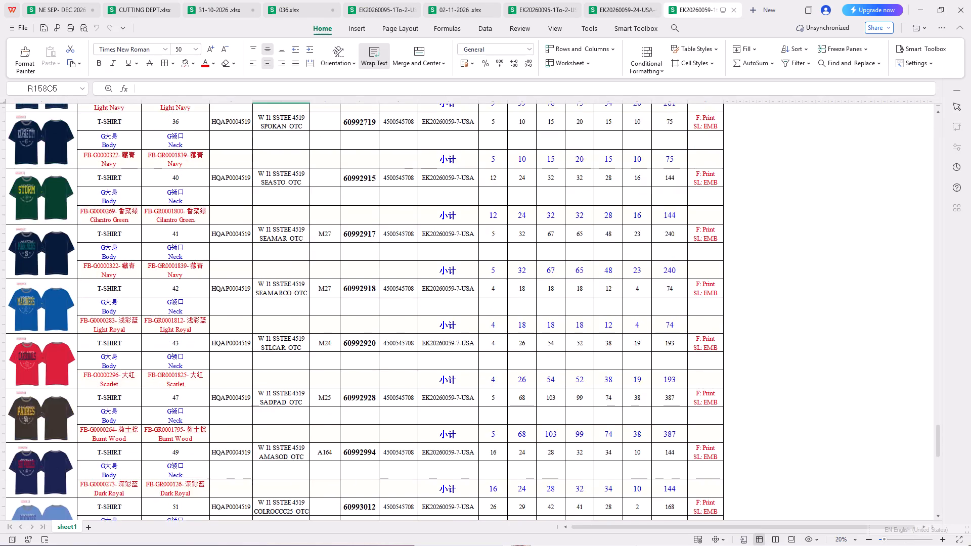
pyautogui.scroll(20, 175, 162)
pyautogui.scroll(16, 175, 162)
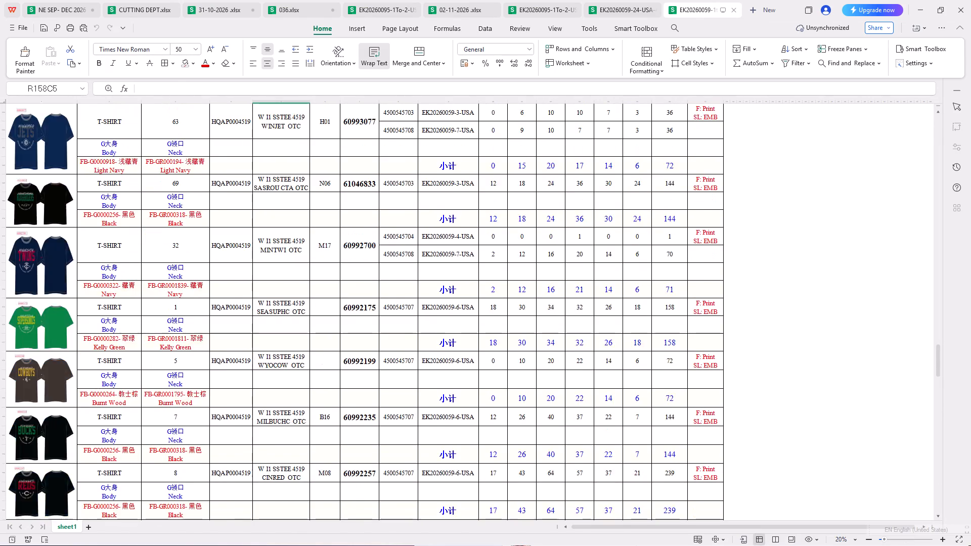
pyautogui.scroll(20, 197, 258)
pyautogui.scroll(1, 197, 258)
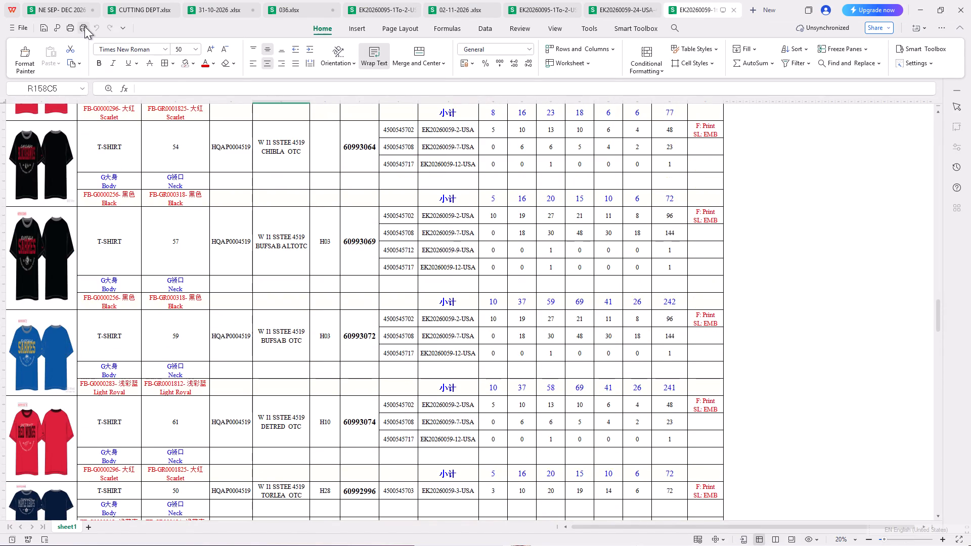
pyautogui.click(85, 27)
pyautogui.click(885, 358)
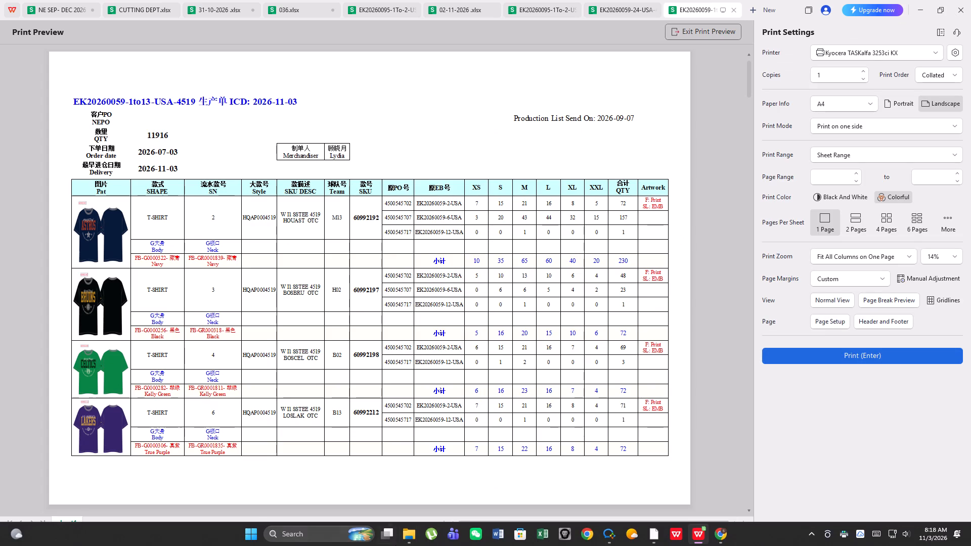
# Open the 勇 chat in WeChat and examine the recent cutting sheet images for orders 5227 and 4752.
pyautogui.click(471, 535)
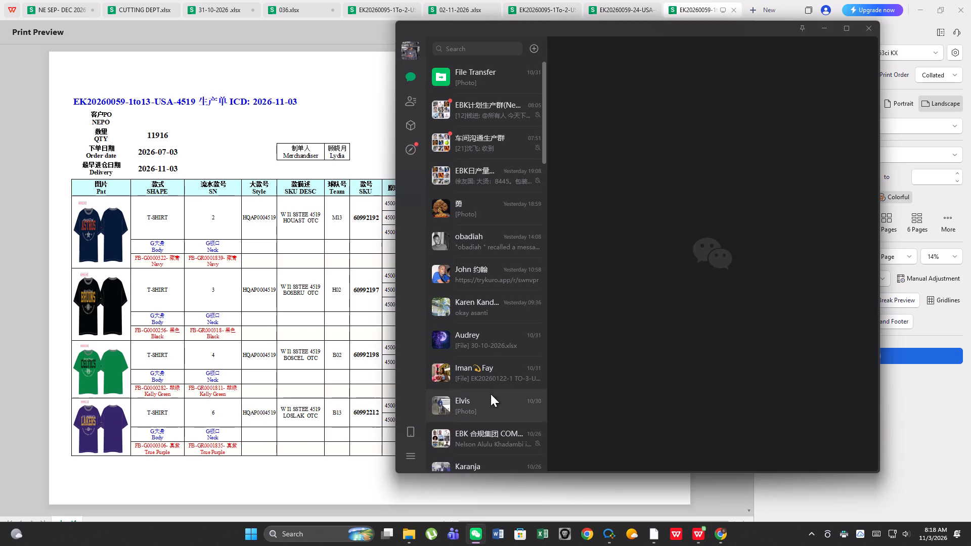
pyautogui.click(529, 211)
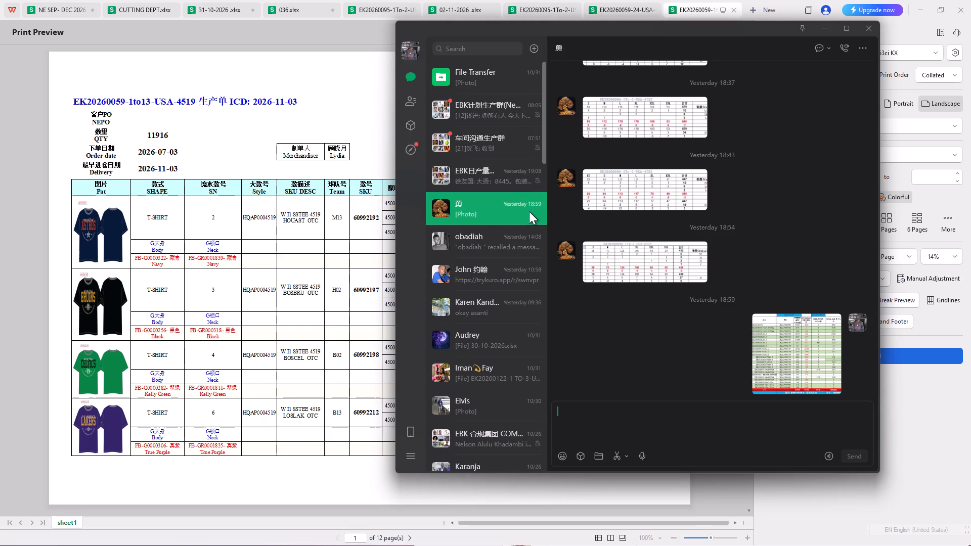
pyautogui.click(649, 263)
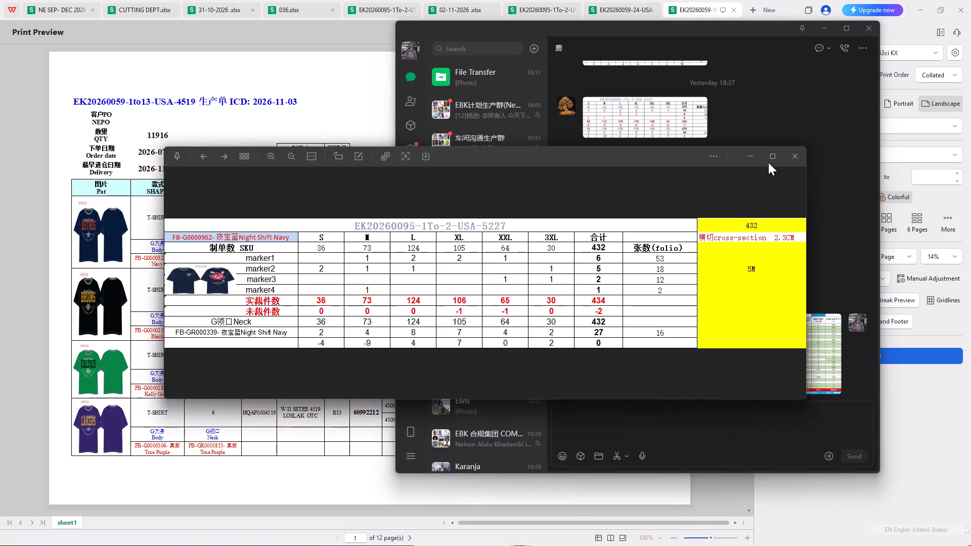
pyautogui.click(750, 155)
pyautogui.scroll(-4, 704, 244)
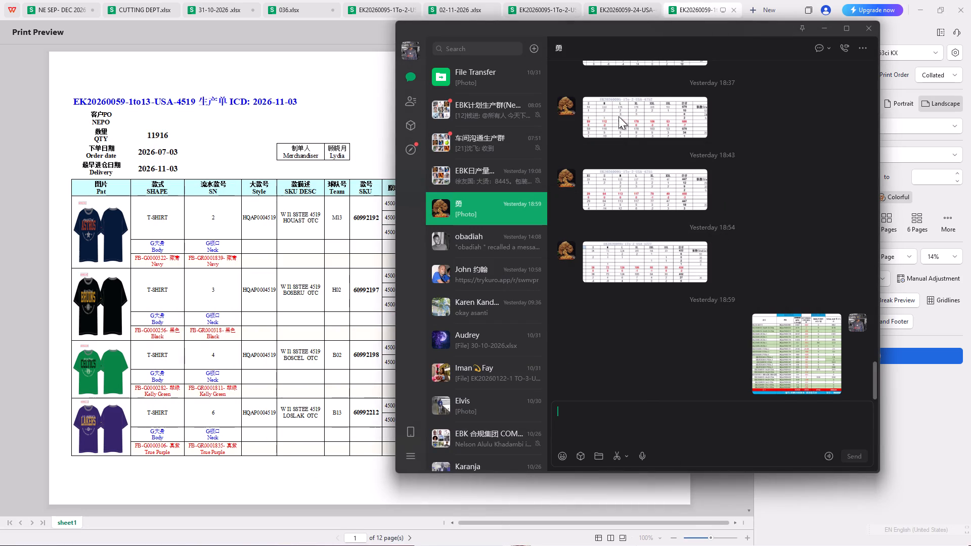
pyautogui.scroll(3, 649, 149)
pyautogui.click(649, 216)
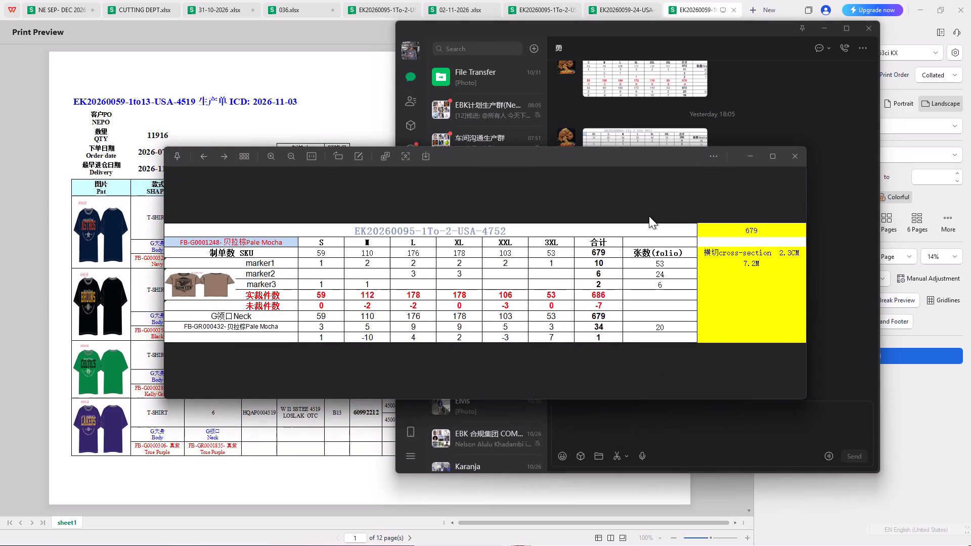
pyautogui.click(744, 156)
pyautogui.scroll(-4, 668, 251)
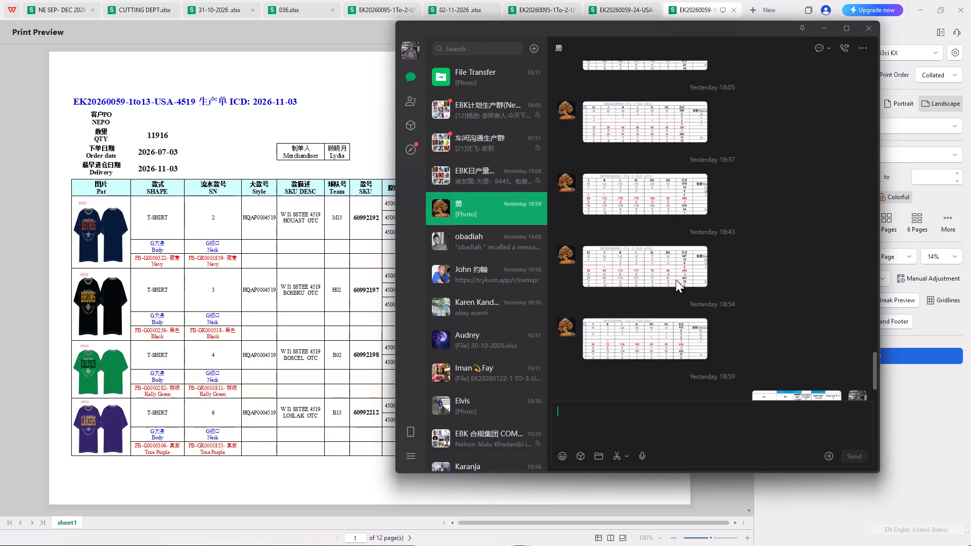
pyautogui.scroll(-2, 676, 280)
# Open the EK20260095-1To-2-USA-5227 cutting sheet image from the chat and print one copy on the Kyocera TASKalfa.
pyautogui.click(663, 269)
pyautogui.scroll(-3, 663, 271)
pyautogui.scroll(2, 656, 290)
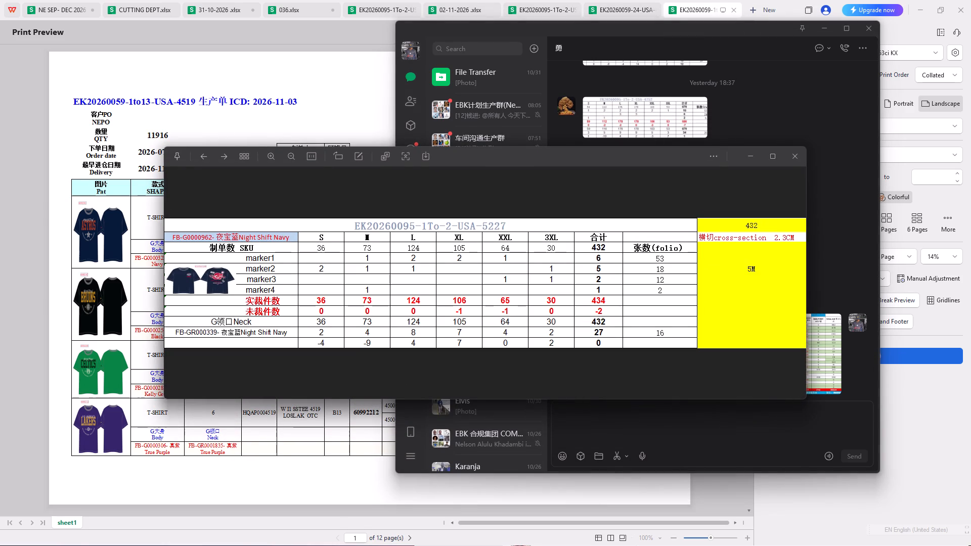
pyautogui.hotkey('ctrl', 'p')
pyautogui.press('ctrl+F22')
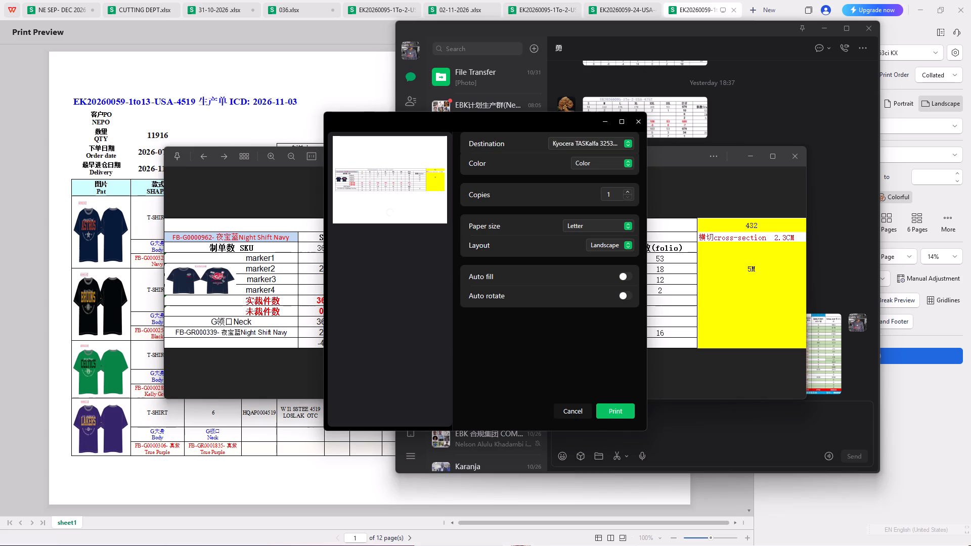
pyautogui.press('Return')
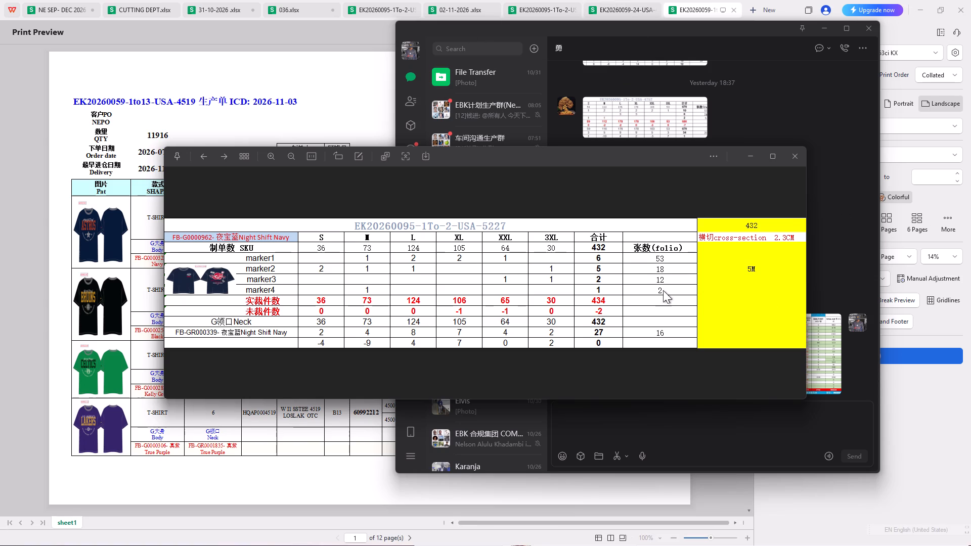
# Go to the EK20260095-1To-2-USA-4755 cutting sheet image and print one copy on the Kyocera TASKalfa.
pyautogui.click(179, 280)
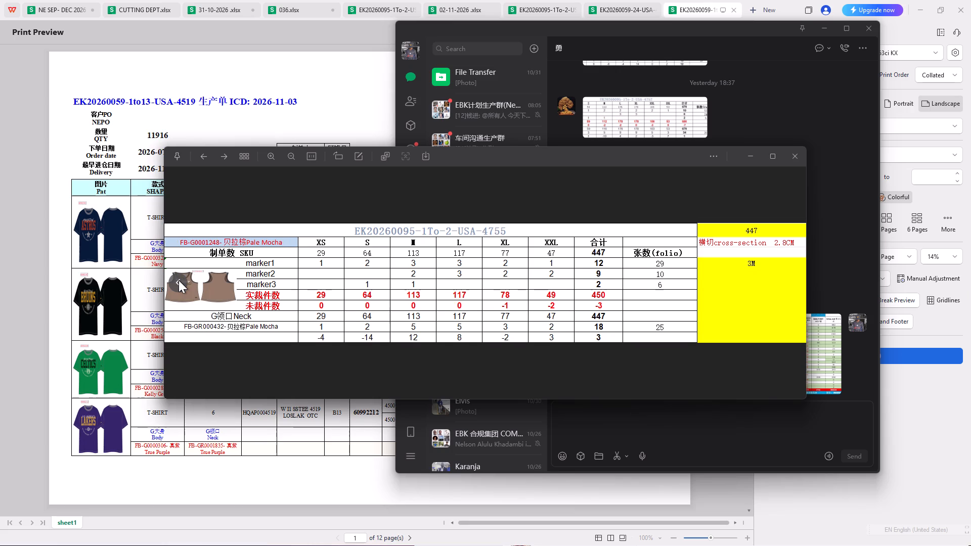
pyautogui.click(179, 280)
pyautogui.click(179, 280)
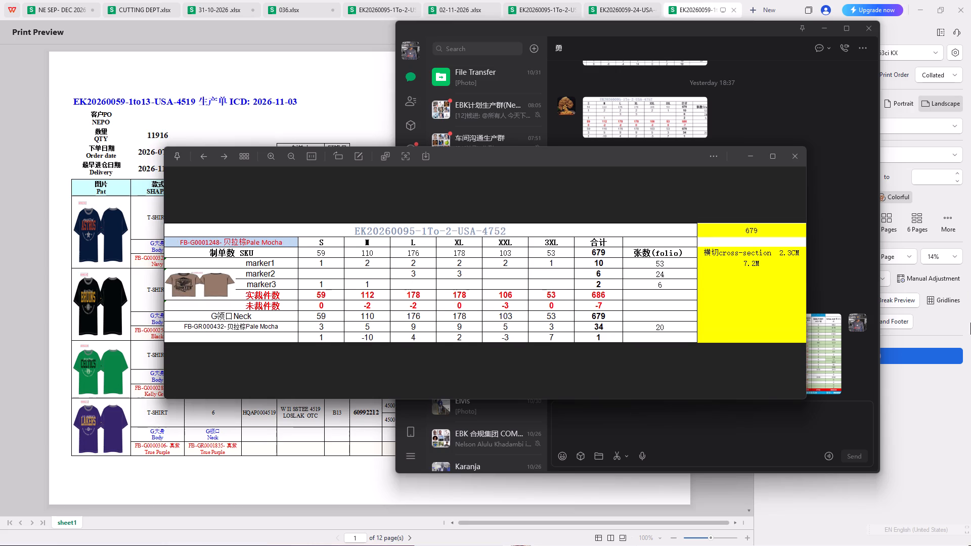
pyautogui.click(789, 283)
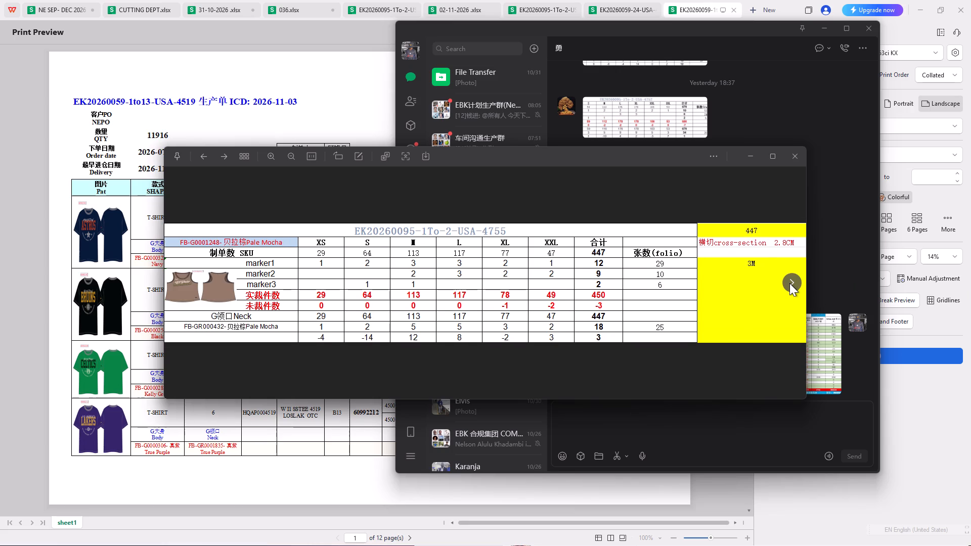
pyautogui.hotkey('ctrl', 'p')
pyautogui.press('ctrl+F22')
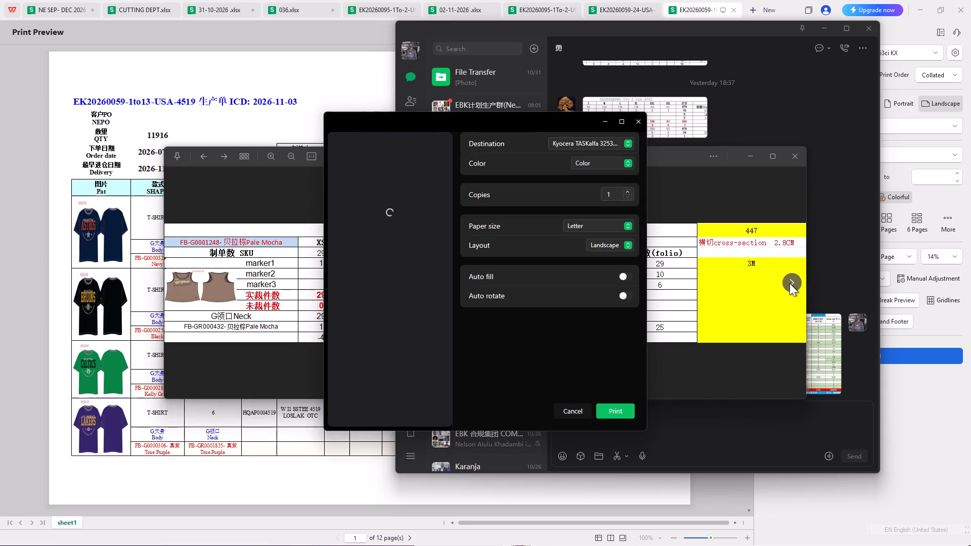
pyautogui.press('Return')
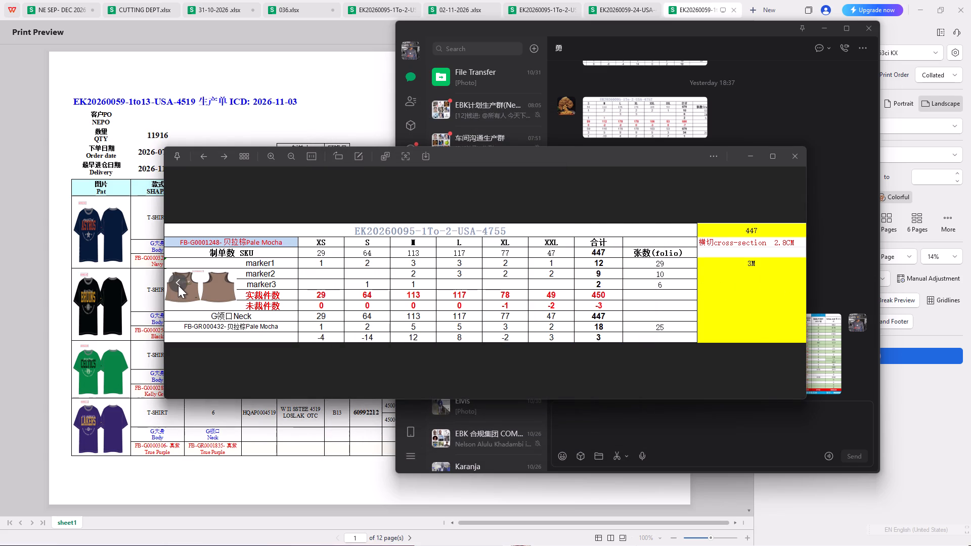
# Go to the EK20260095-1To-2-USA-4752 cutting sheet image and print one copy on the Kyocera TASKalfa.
pyautogui.click(178, 285)
pyautogui.click(178, 285)
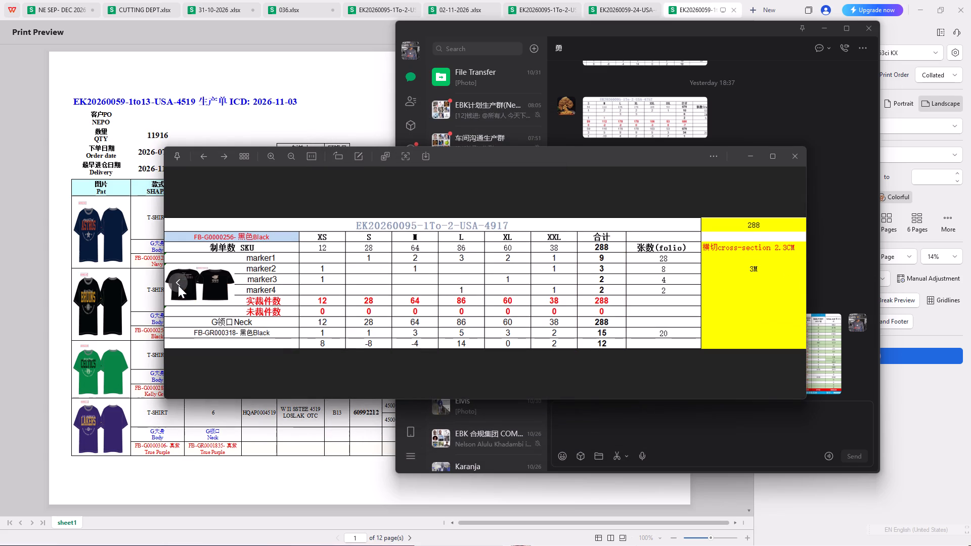
pyautogui.click(788, 283)
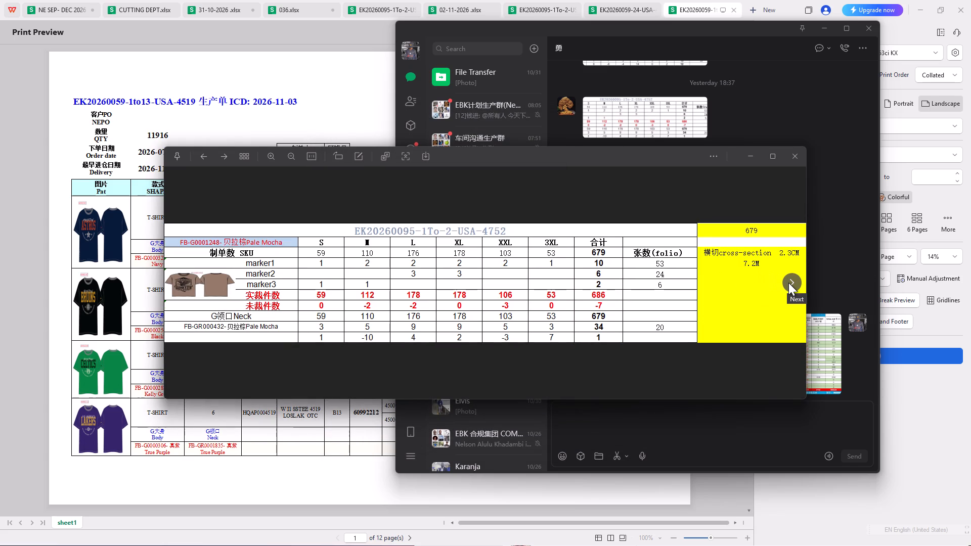
pyautogui.hotkey('ctrl', 'p')
pyautogui.press('ctrl+F22')
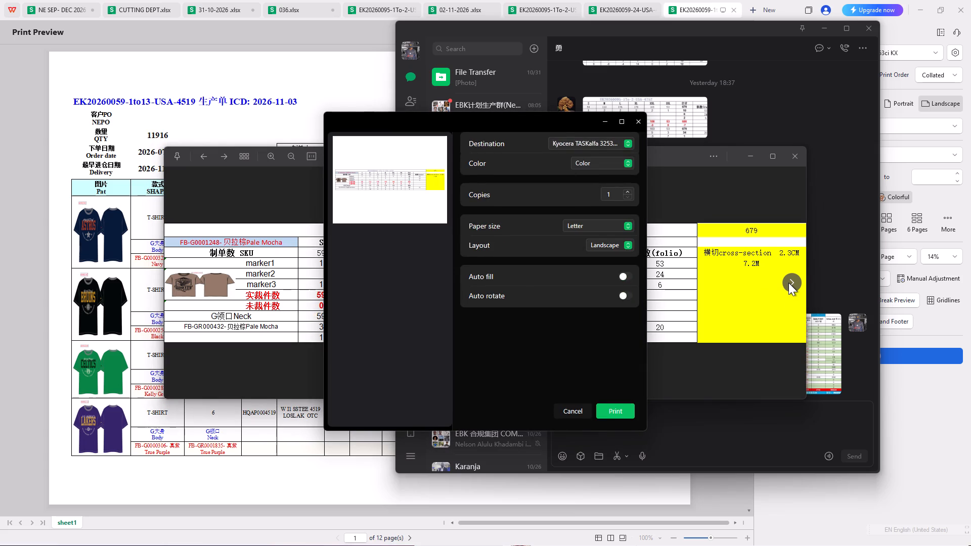
pyautogui.press('Return')
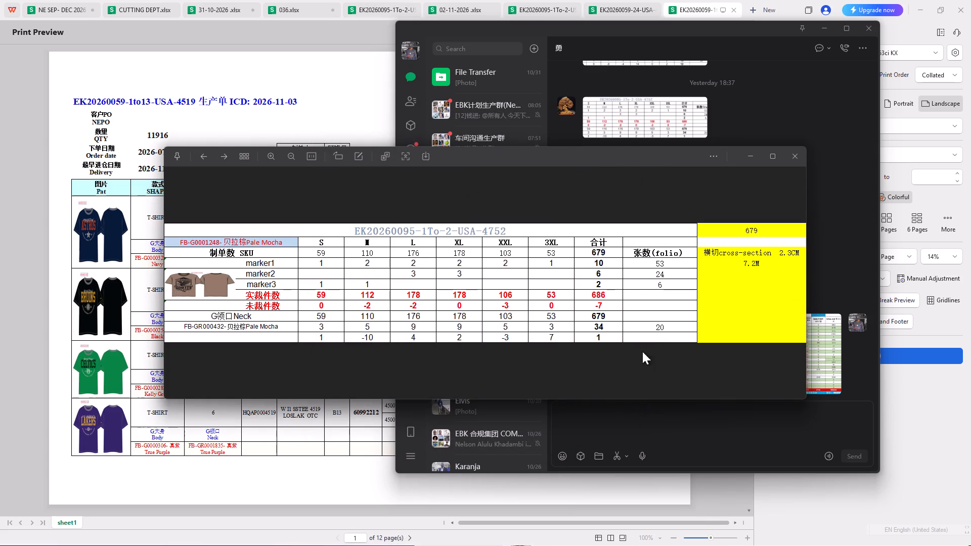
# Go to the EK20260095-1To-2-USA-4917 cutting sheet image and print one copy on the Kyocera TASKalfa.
pyautogui.click(182, 282)
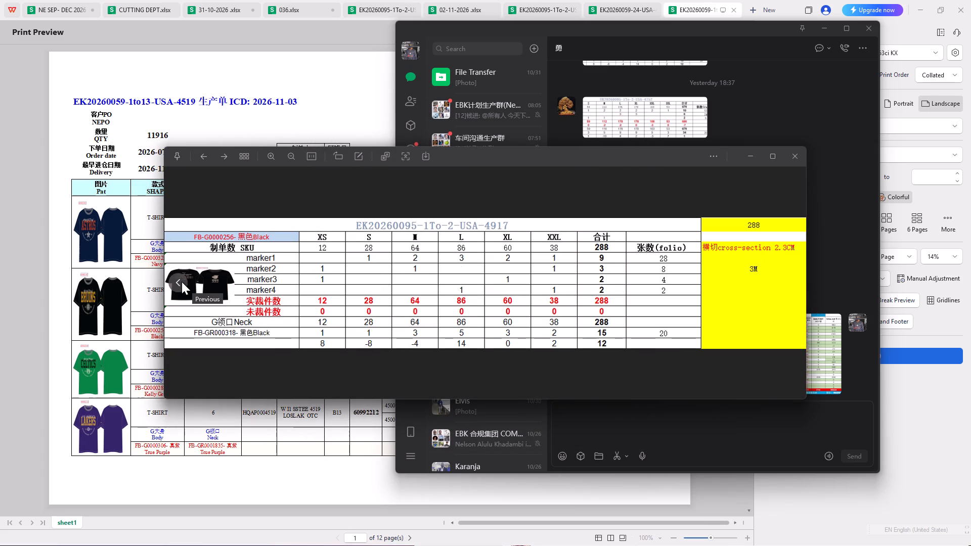
pyautogui.hotkey('ctrl', 'p')
pyautogui.press('ctrl+F22')
pyautogui.press('Return')
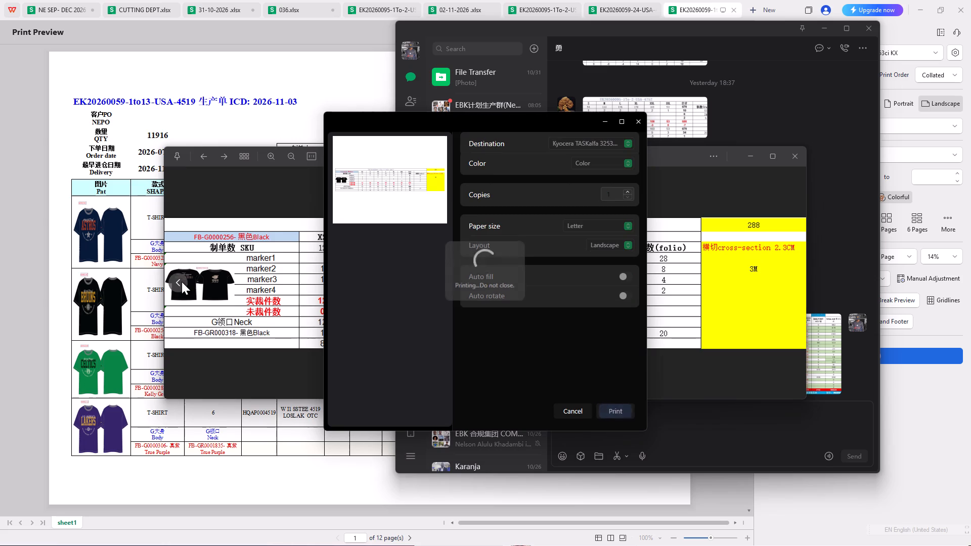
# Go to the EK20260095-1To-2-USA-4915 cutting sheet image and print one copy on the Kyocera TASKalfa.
pyautogui.click(176, 278)
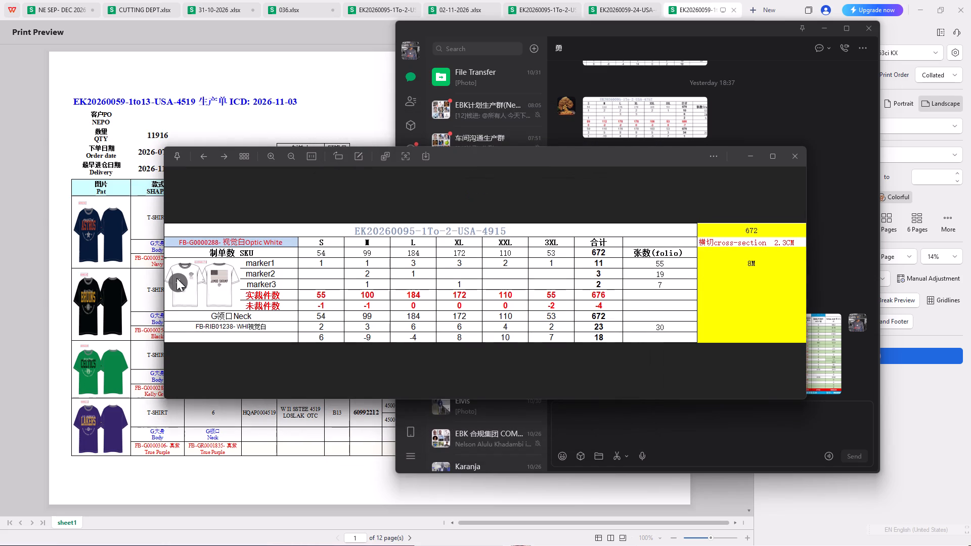
pyautogui.click(176, 278)
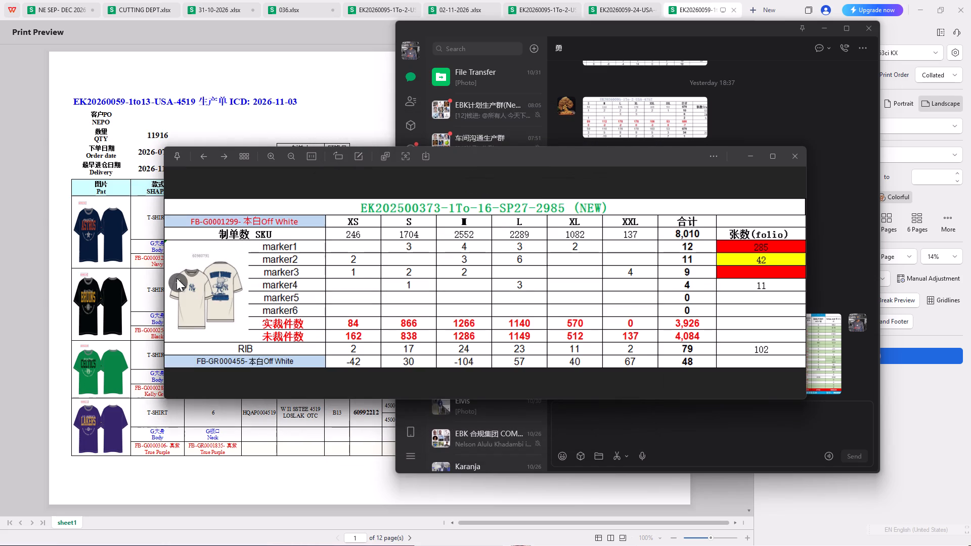
pyautogui.click(785, 282)
pyautogui.hotkey('ctrl', 'p')
pyautogui.press('ctrl+F22')
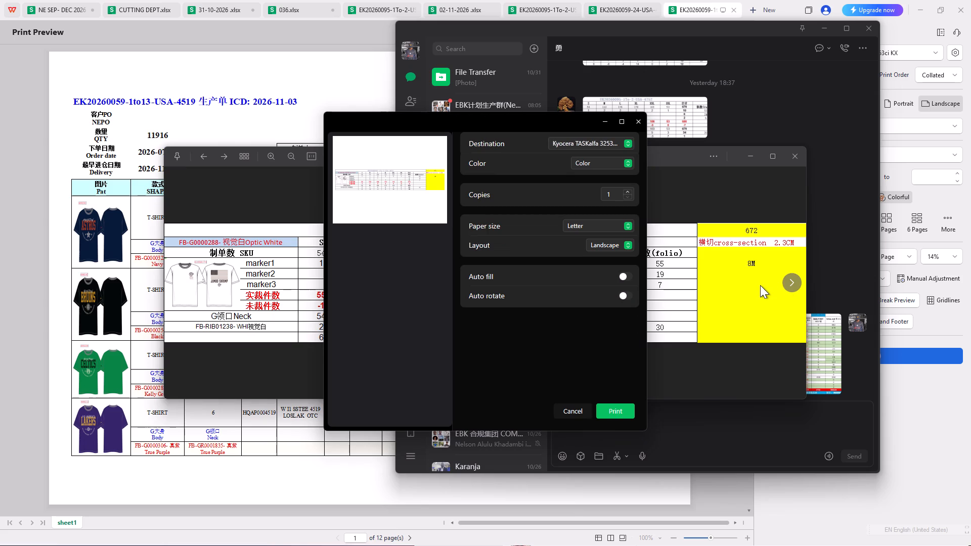
pyautogui.press('Return')
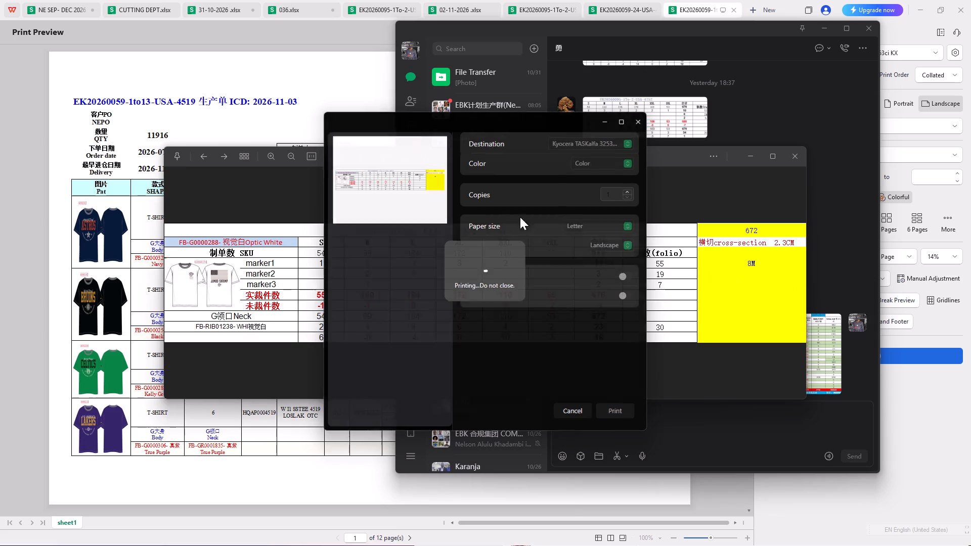
pyautogui.click(180, 280)
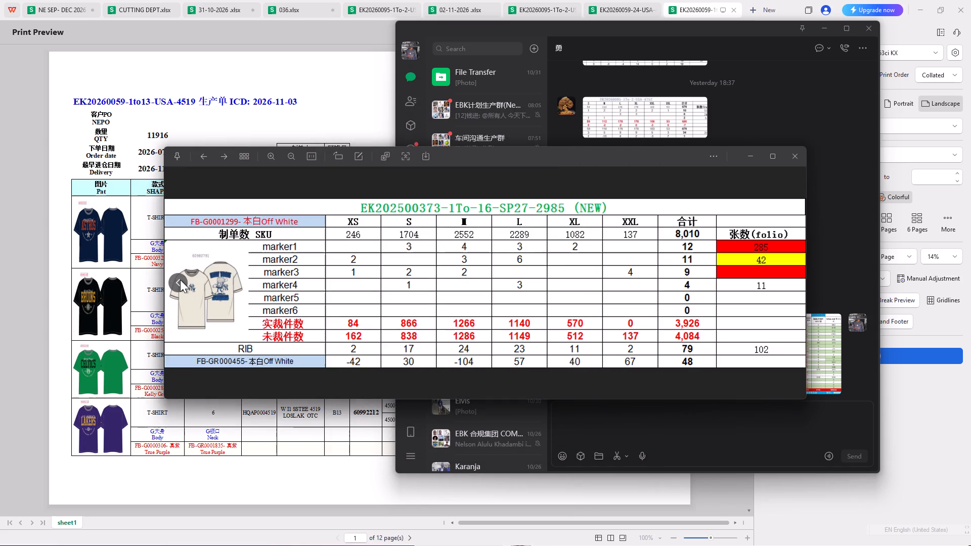
pyautogui.click(180, 280)
pyautogui.click(180, 280)
pyautogui.click(180, 280)
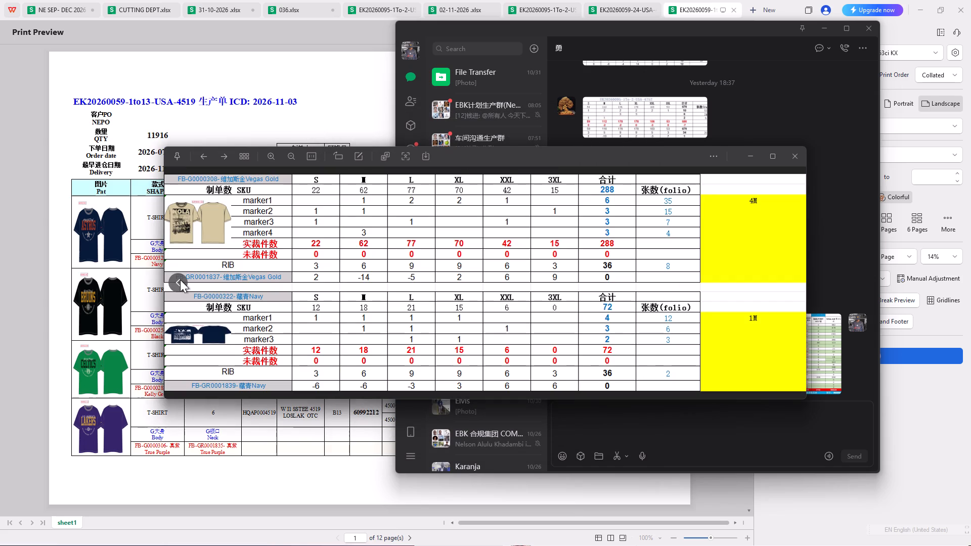
pyautogui.click(180, 280)
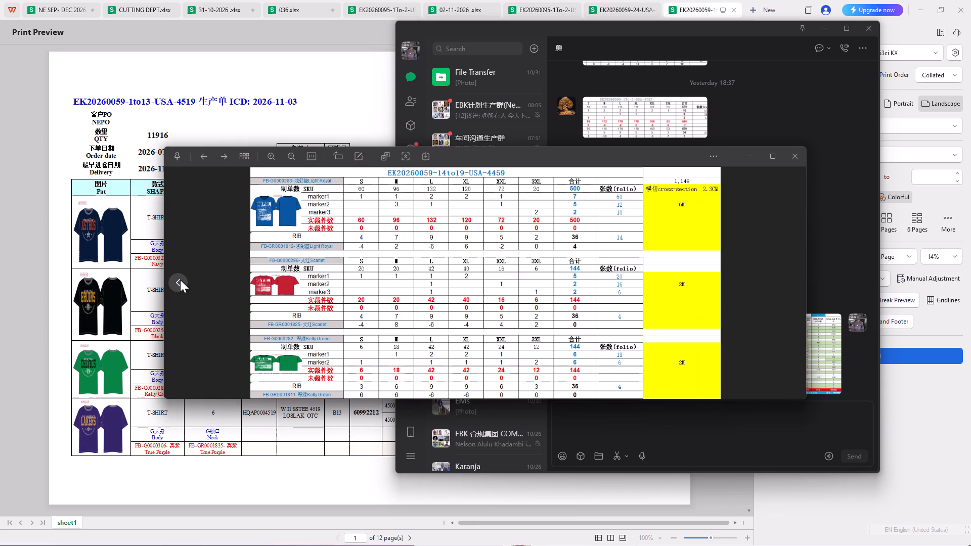
pyautogui.hotkey('ctrl', 'p')
pyautogui.press('ctrl+F22')
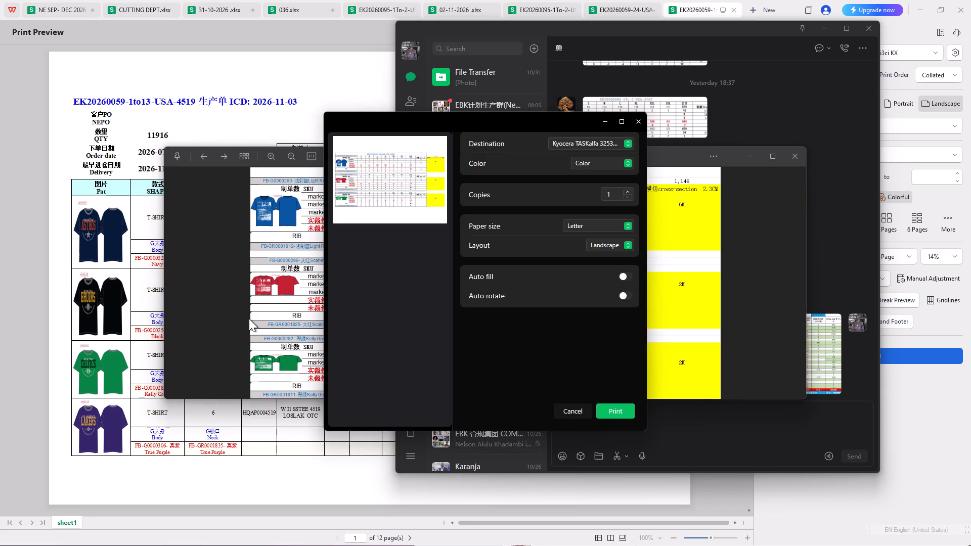
pyautogui.press('Return')
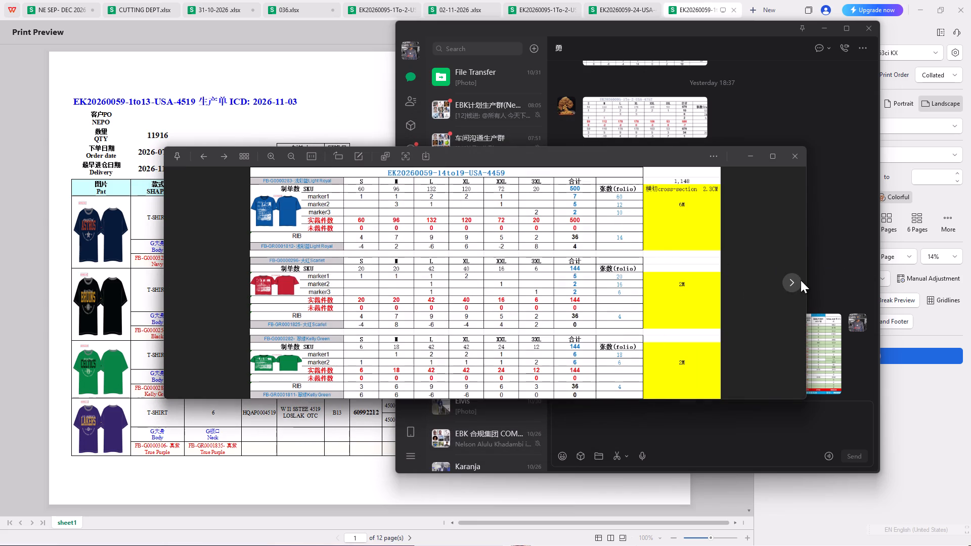
# Print the following cutting sheet image, with the Vegas Gold and Navy tables, on the Kyocera TASKalfa.
pyautogui.click(790, 280)
pyautogui.hotkey('ctrl', 'p')
pyautogui.press('ctrl+F22')
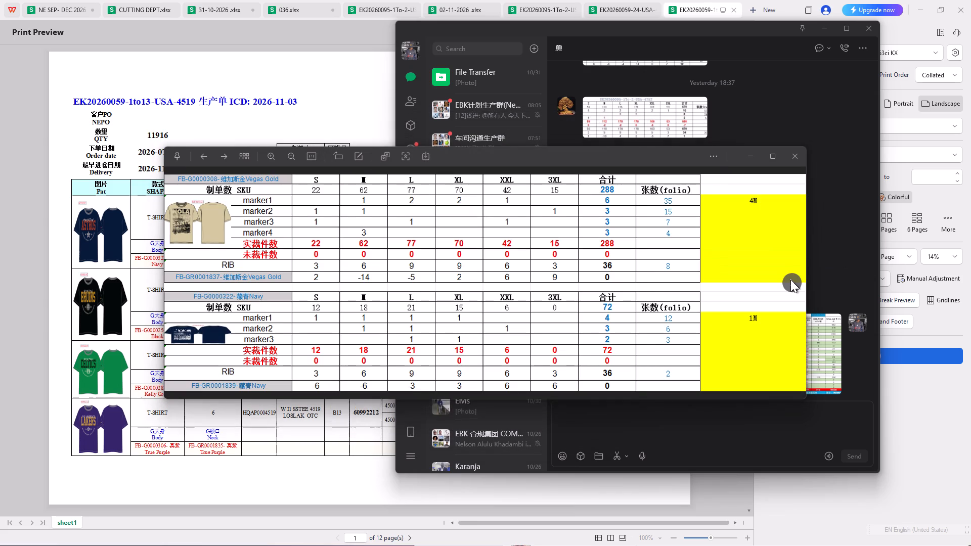
pyautogui.press('Return')
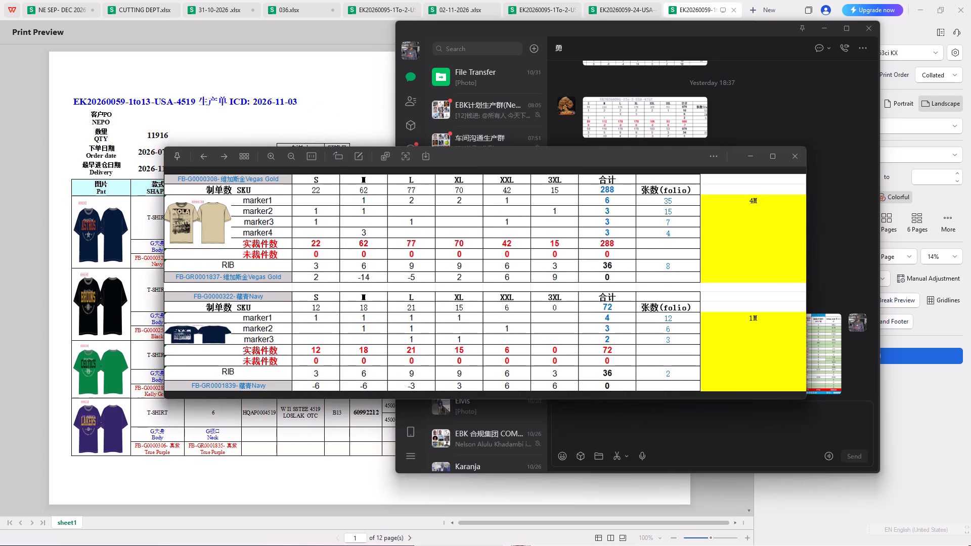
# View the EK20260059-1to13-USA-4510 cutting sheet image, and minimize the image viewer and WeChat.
pyautogui.click(788, 280)
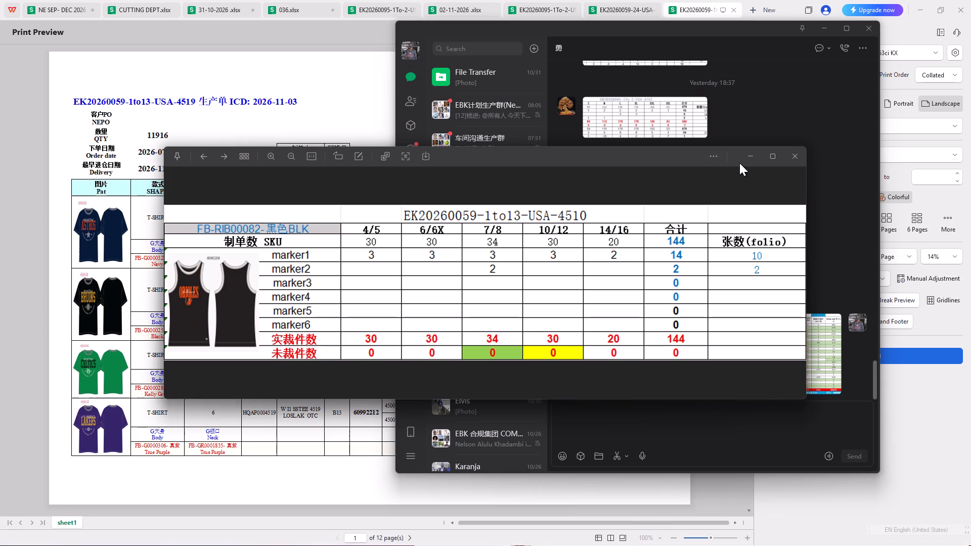
pyautogui.click(752, 152)
pyautogui.click(827, 28)
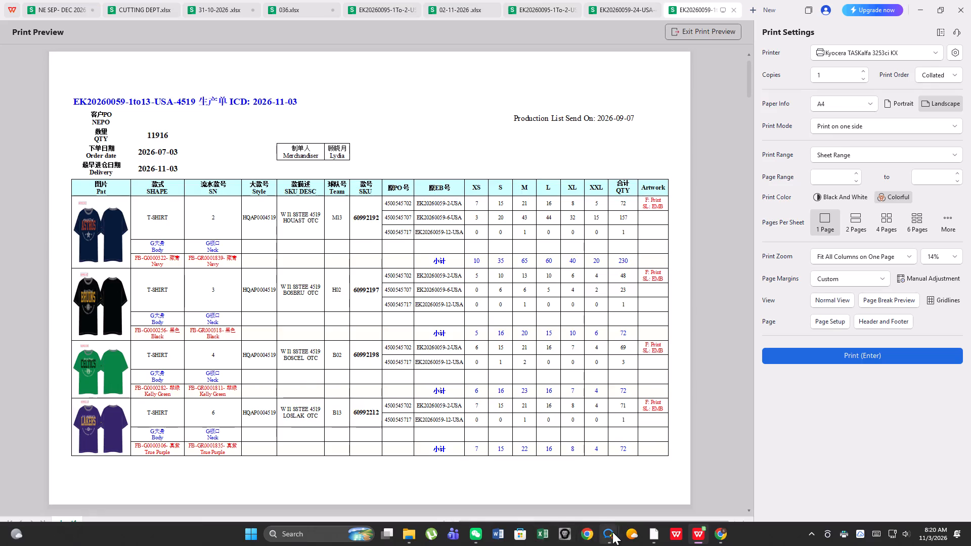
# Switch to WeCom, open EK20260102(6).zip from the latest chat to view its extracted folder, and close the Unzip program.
pyautogui.click(612, 532)
pyautogui.click(569, 484)
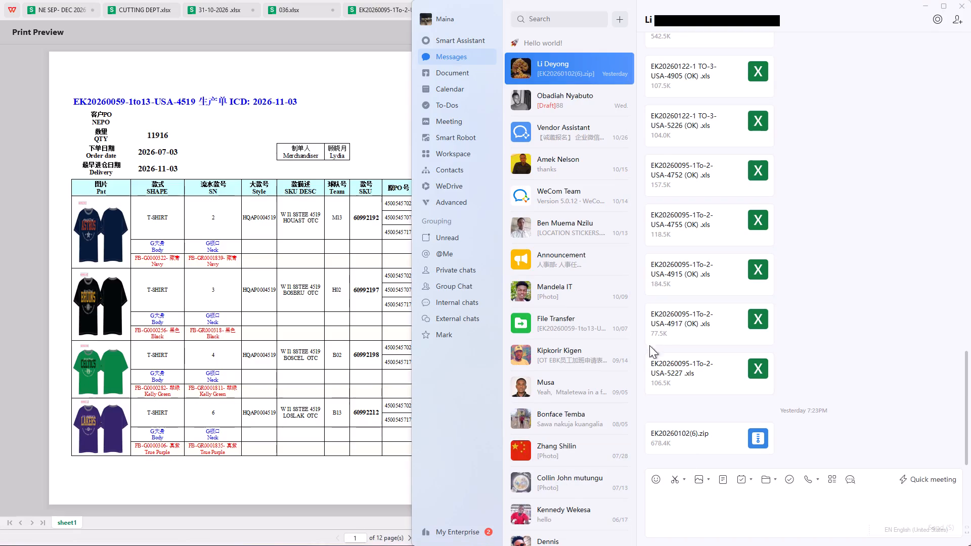
pyautogui.scroll(-14, 738, 270)
pyautogui.scroll(-7, 731, 268)
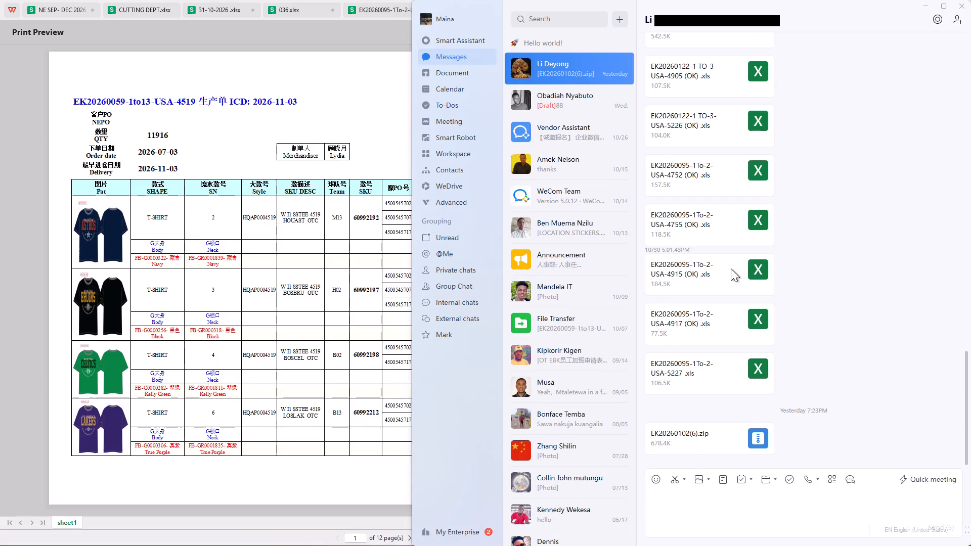
pyautogui.doubleClick(681, 433)
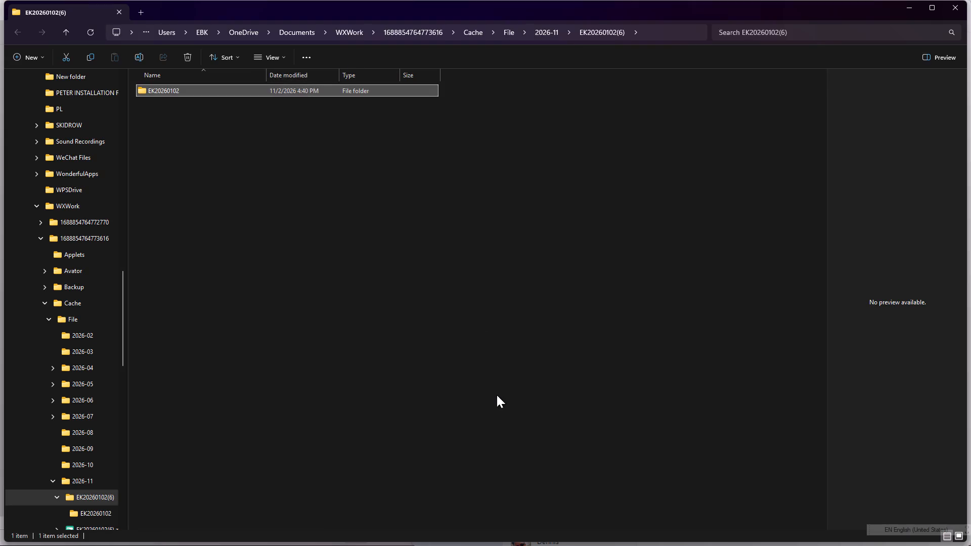
pyautogui.scroll(1, 497, 395)
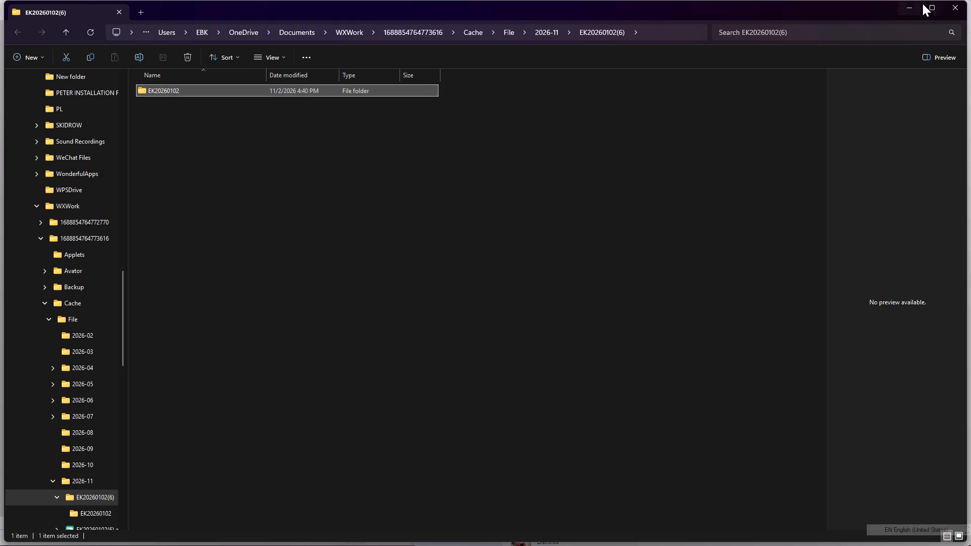
pyautogui.click(910, 5)
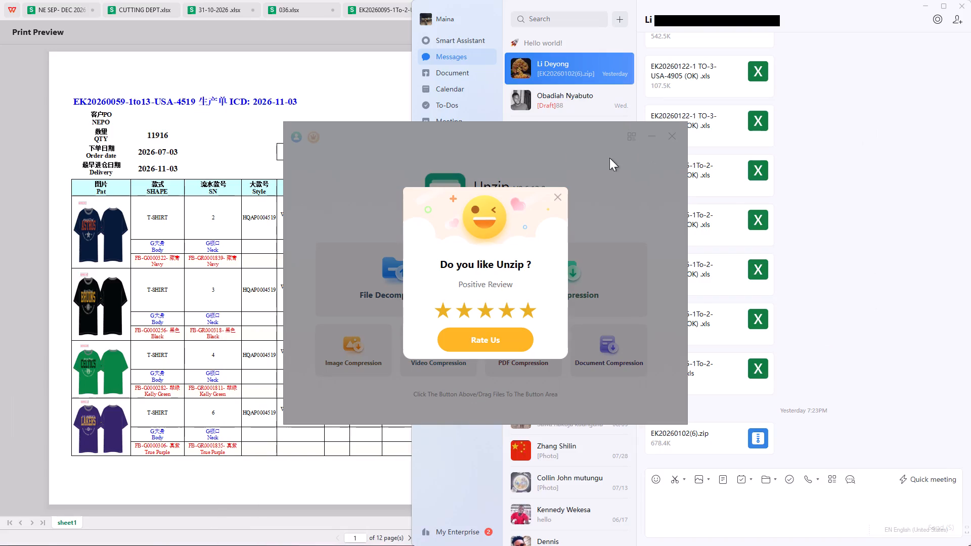
pyautogui.click(549, 202)
pyautogui.click(552, 197)
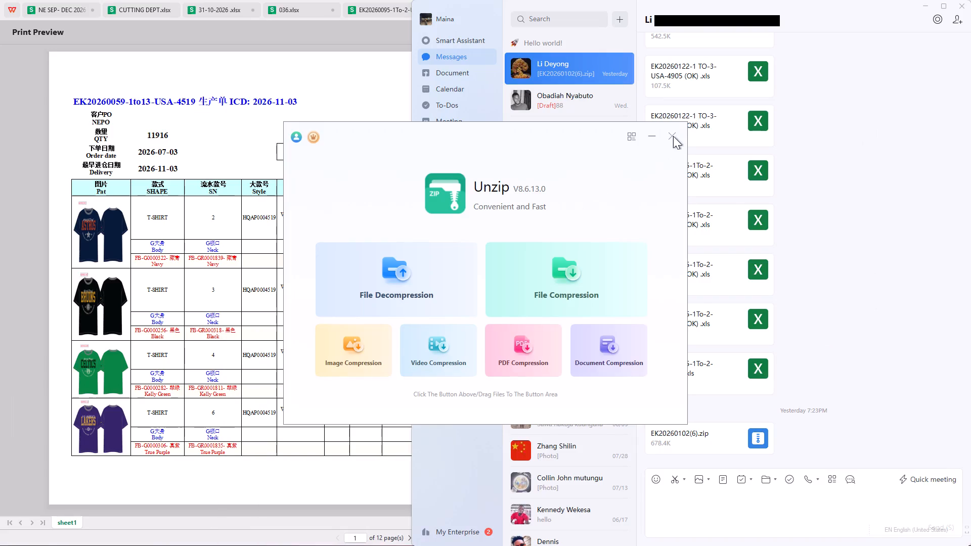
pyautogui.click(673, 136)
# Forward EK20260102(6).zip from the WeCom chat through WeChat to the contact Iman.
pyautogui.scroll(-4, 751, 475)
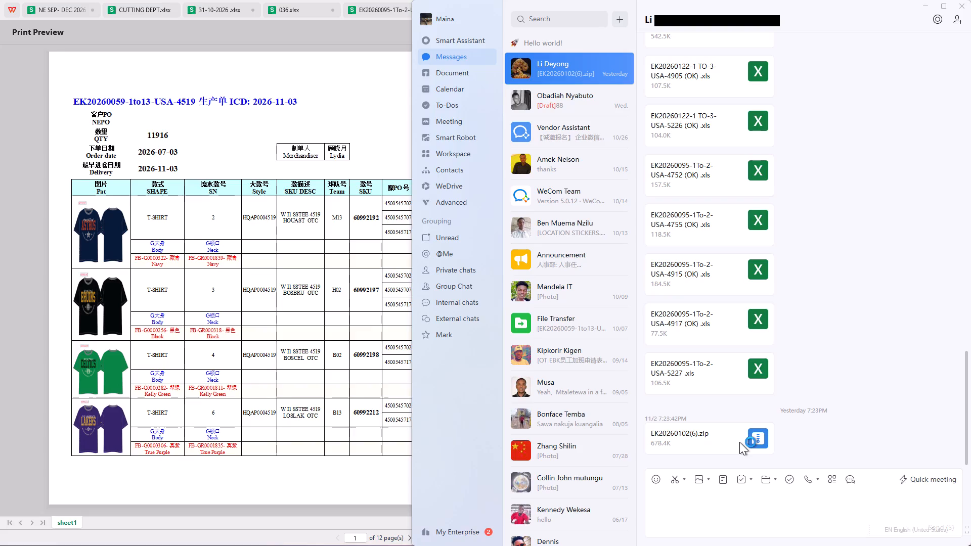
pyautogui.rightClick(678, 438)
pyautogui.click(713, 355)
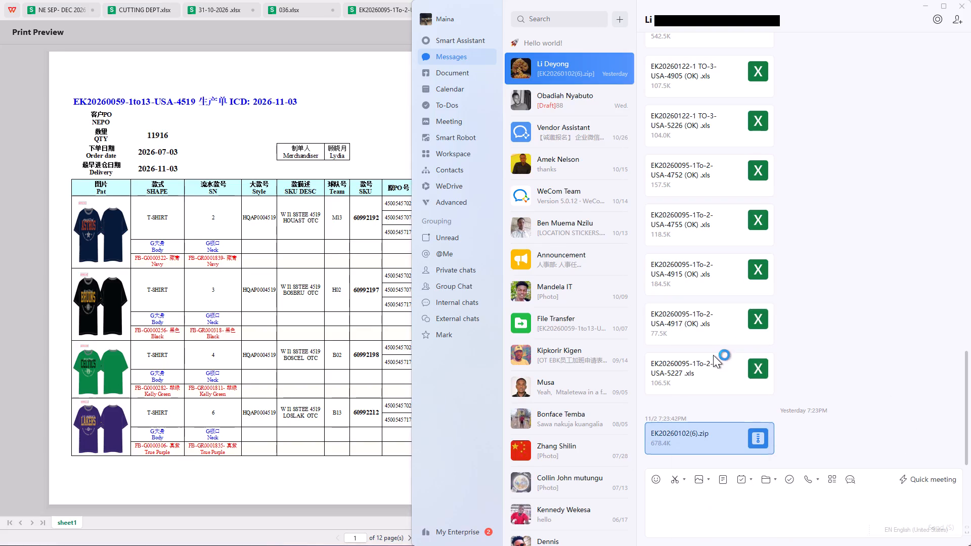
pyautogui.click(588, 177)
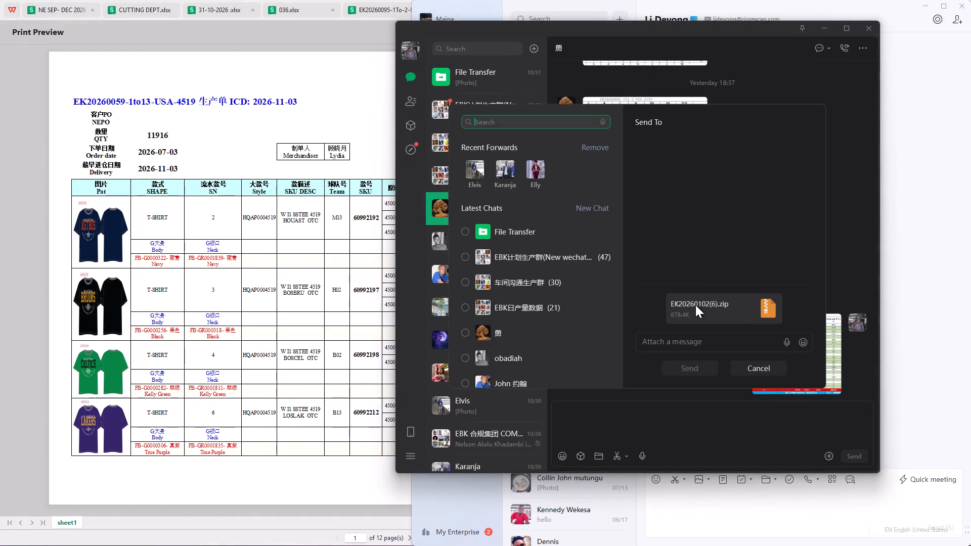
pyautogui.press('i')
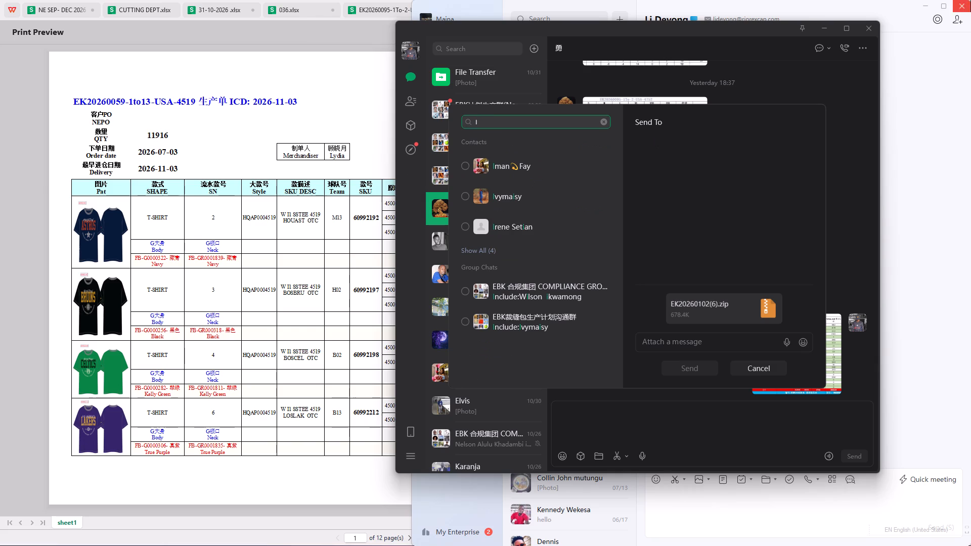
pyautogui.click(547, 171)
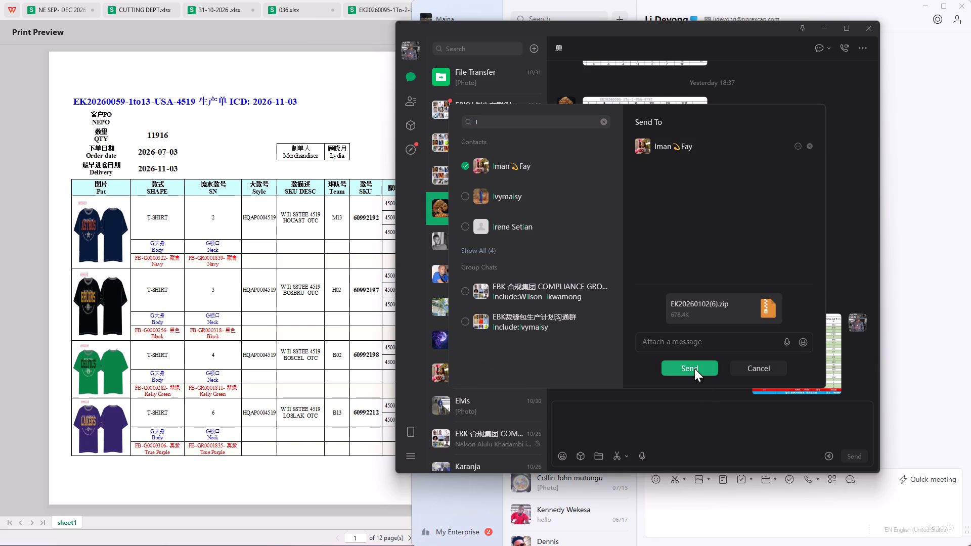
pyautogui.click(694, 369)
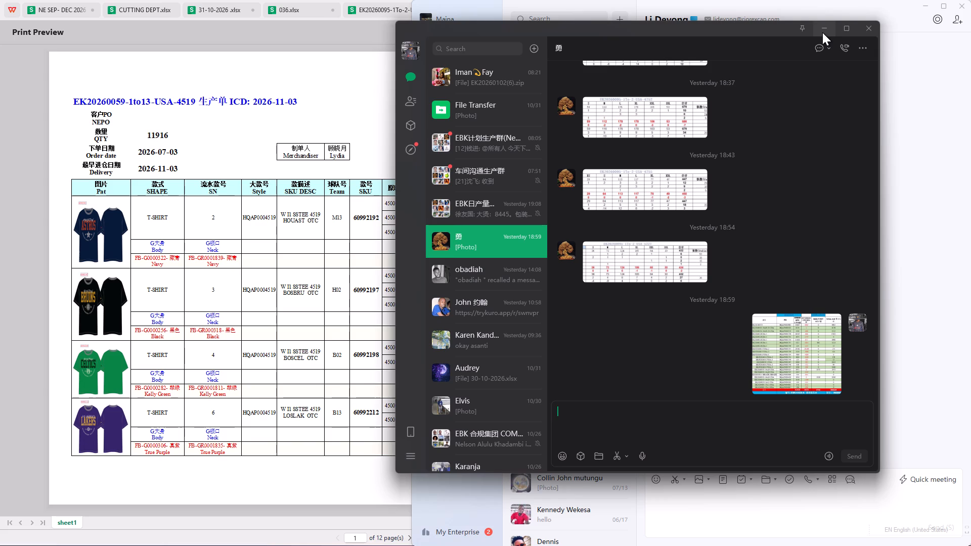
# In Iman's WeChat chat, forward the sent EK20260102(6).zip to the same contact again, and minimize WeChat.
pyautogui.click(511, 79)
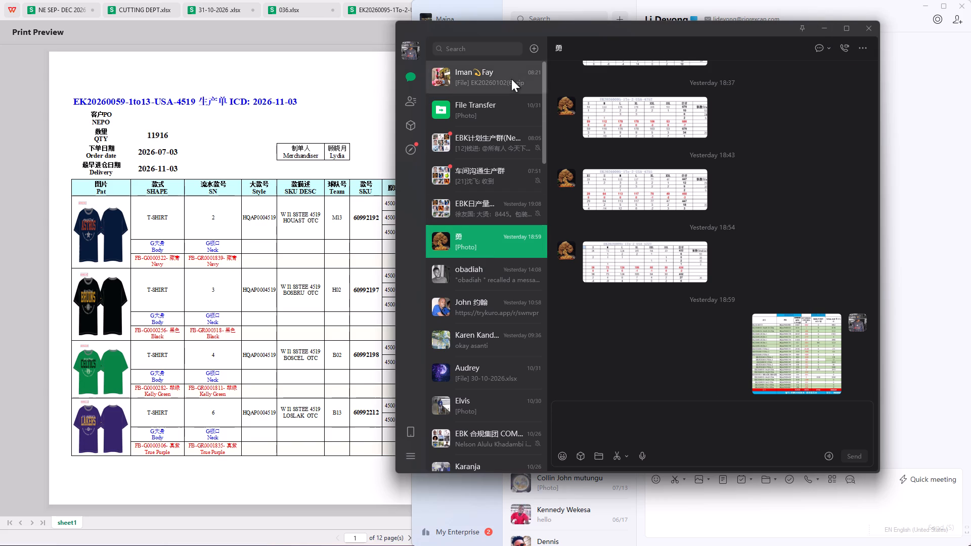
pyautogui.scroll(-4, 813, 345)
pyautogui.rightClick(808, 365)
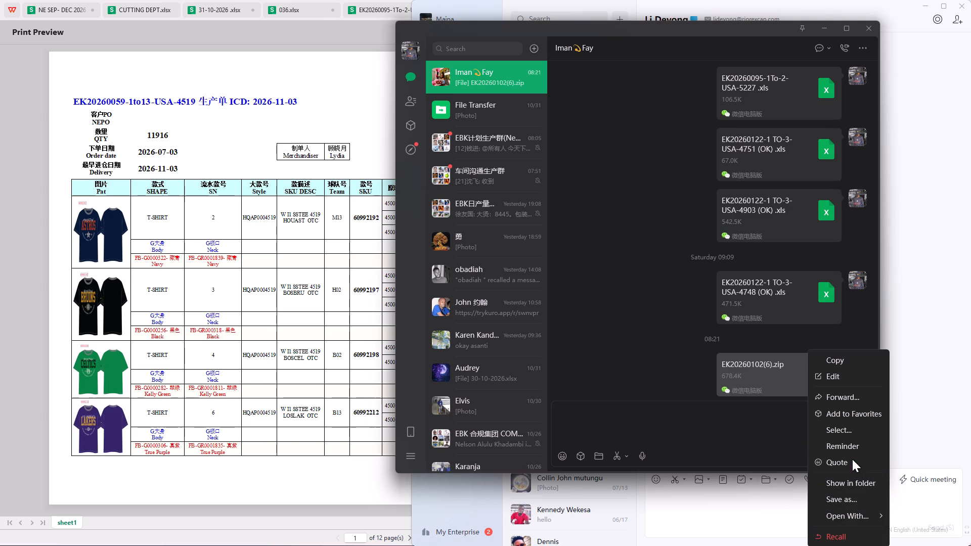
pyautogui.click(841, 398)
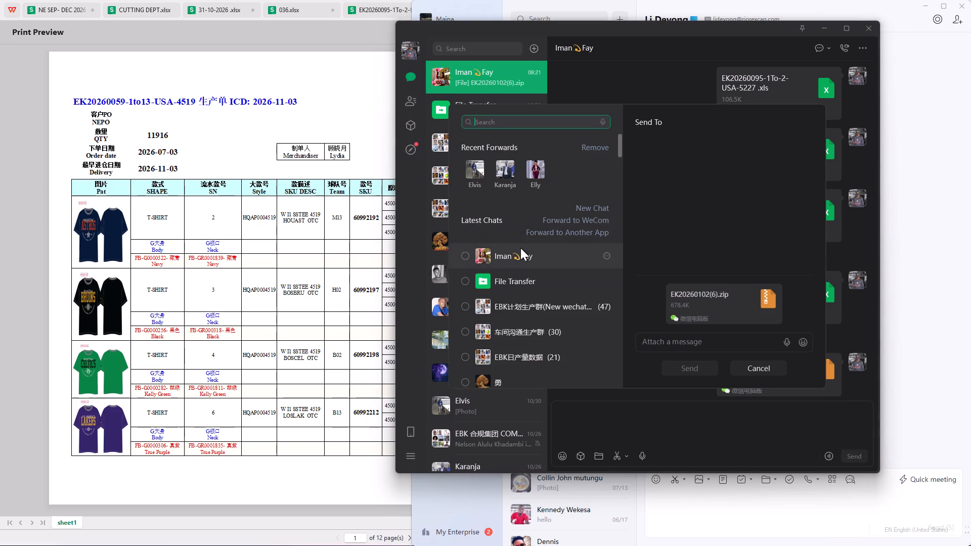
pyautogui.click(520, 248)
pyautogui.click(708, 371)
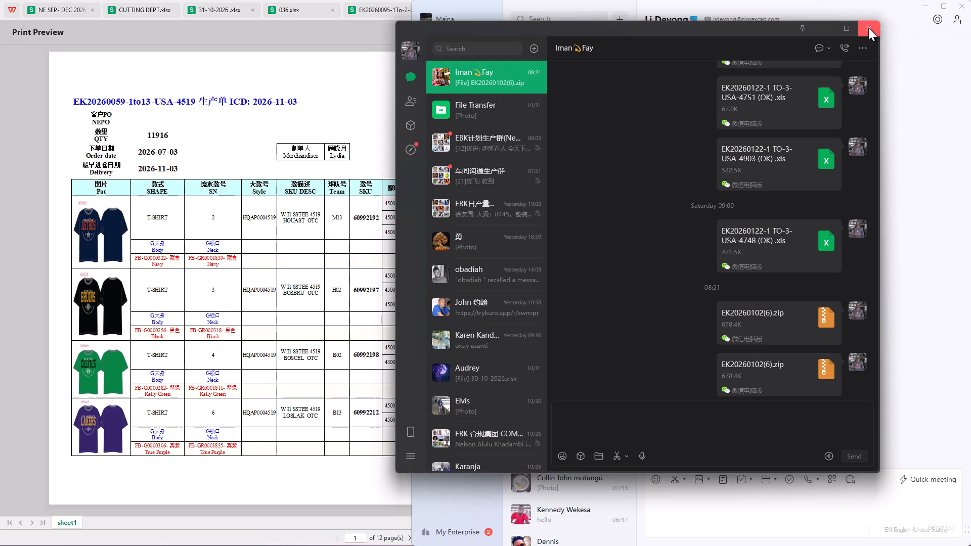
pyautogui.click(822, 26)
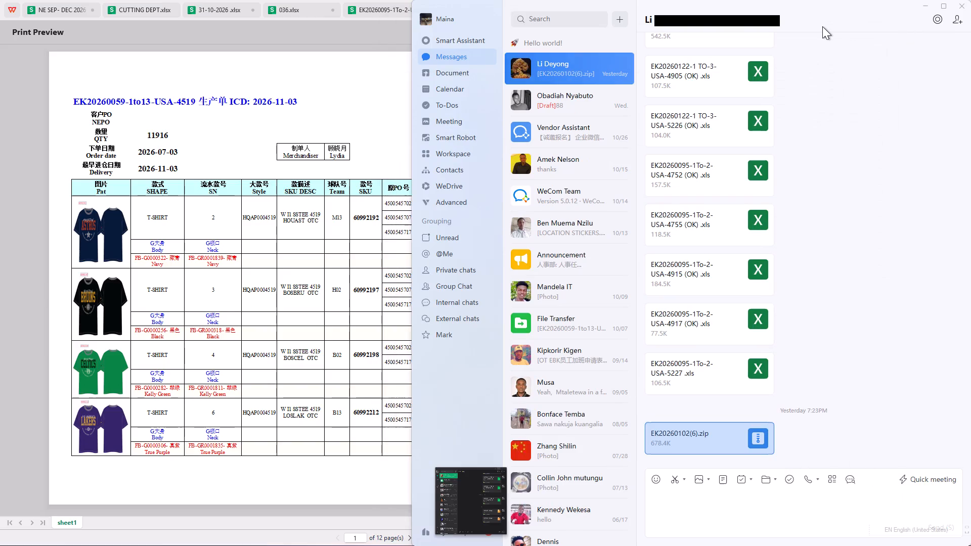
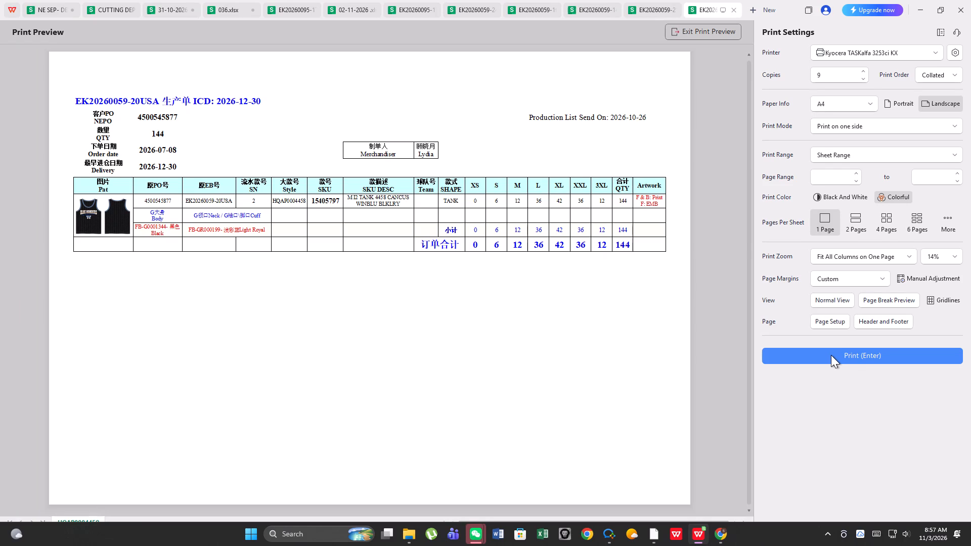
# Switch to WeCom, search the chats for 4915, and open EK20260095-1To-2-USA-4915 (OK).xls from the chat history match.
pyautogui.click(619, 534)
pyautogui.click(564, 487)
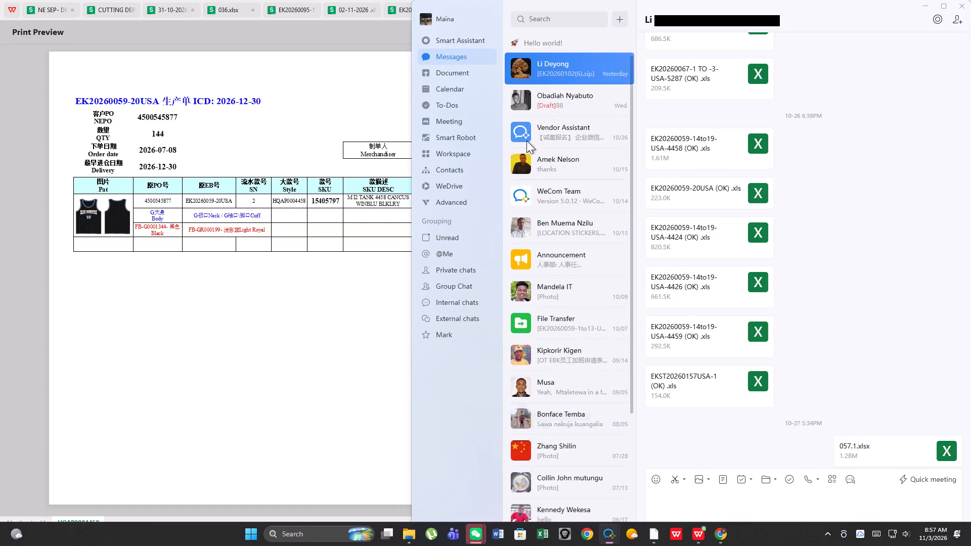
pyautogui.click(565, 18)
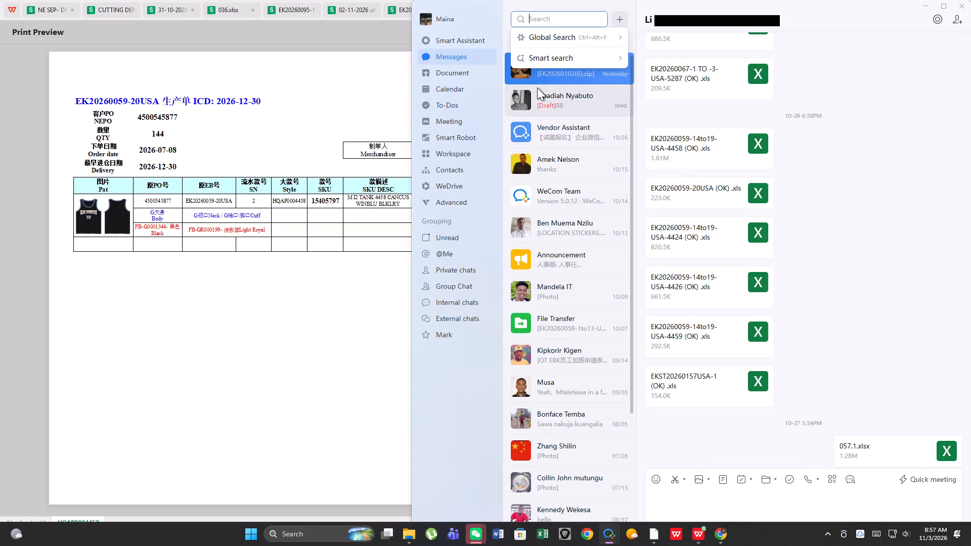
pyautogui.press('4')
pyautogui.press('9')
pyautogui.write('15')
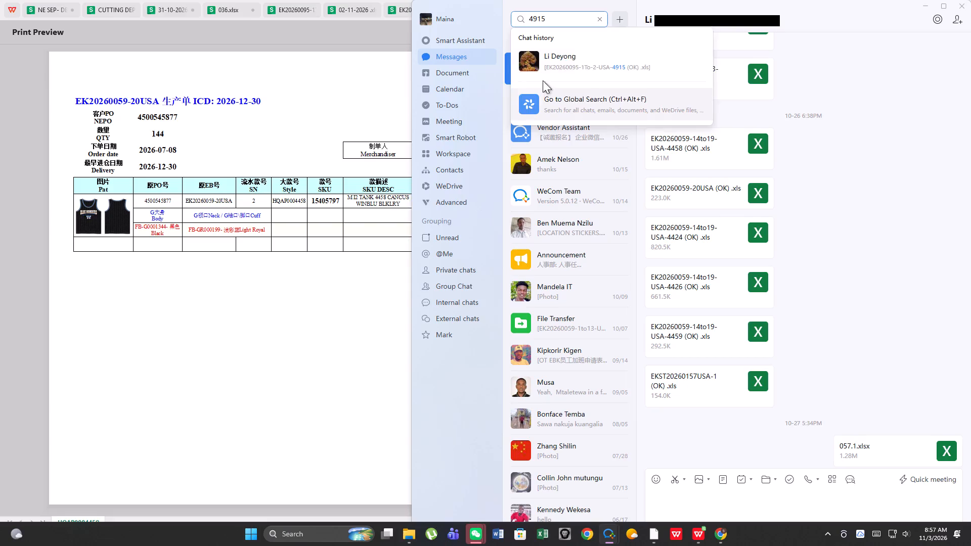
pyautogui.click(555, 59)
pyautogui.doubleClick(665, 338)
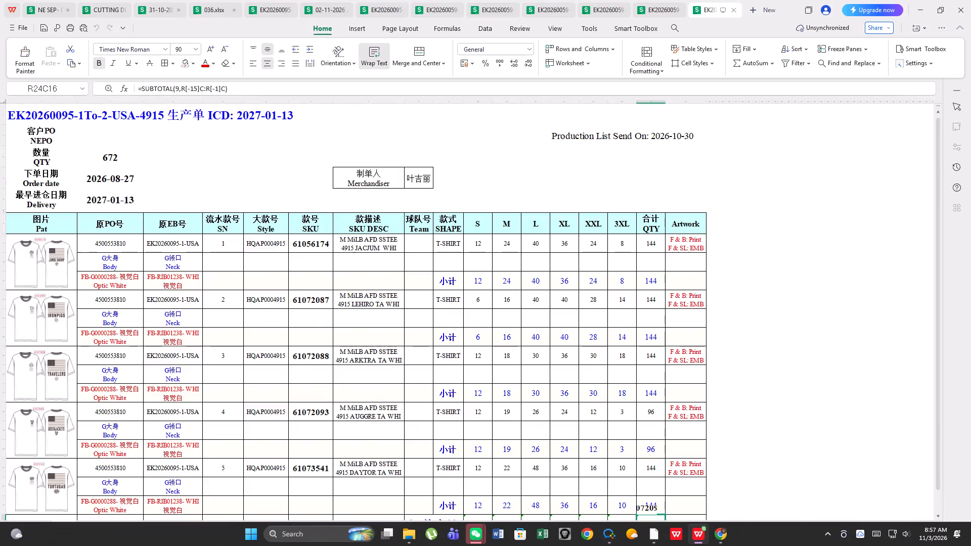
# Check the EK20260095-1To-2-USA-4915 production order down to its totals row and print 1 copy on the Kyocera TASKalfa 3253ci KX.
pyautogui.scroll(-3, 520, 203)
pyautogui.scroll(1, 550, 277)
pyautogui.scroll(-2, 550, 277)
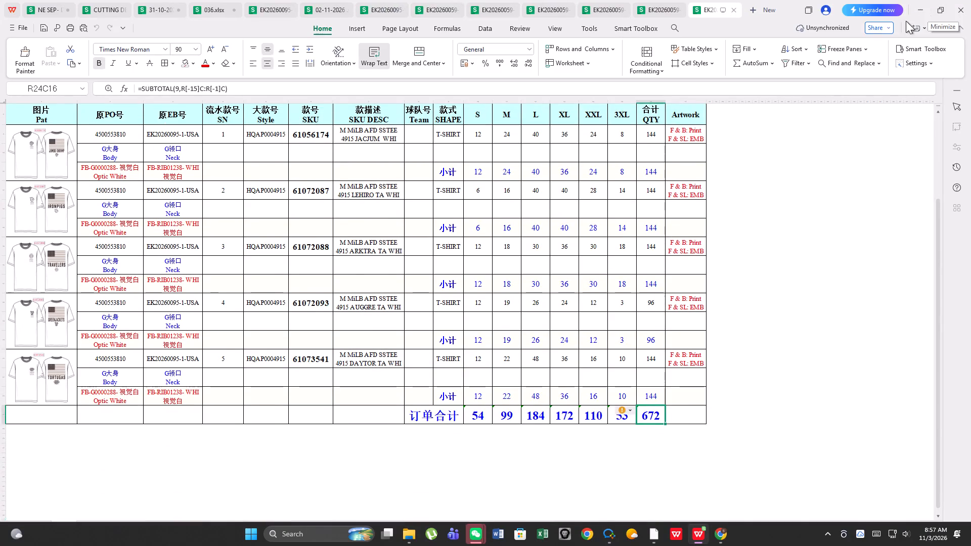
pyautogui.click(81, 32)
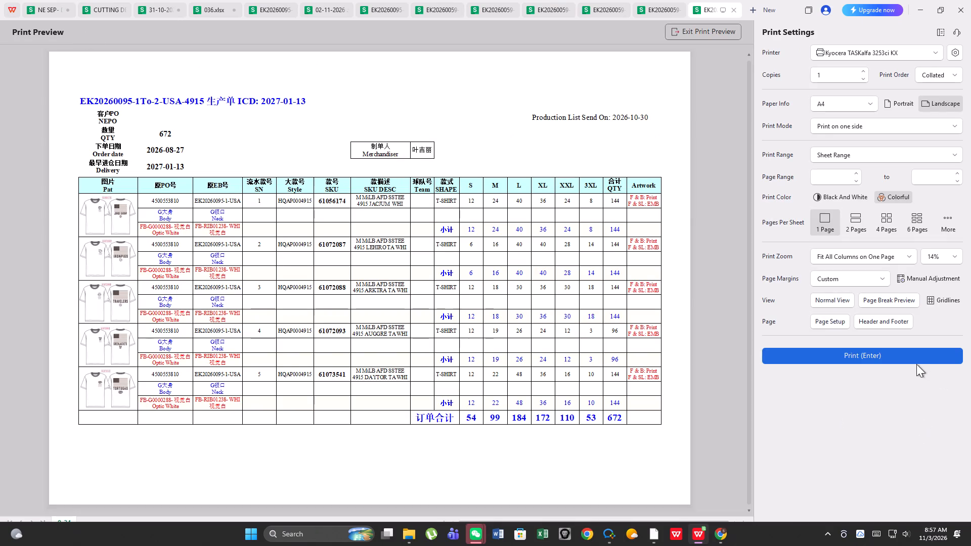
pyautogui.click(902, 360)
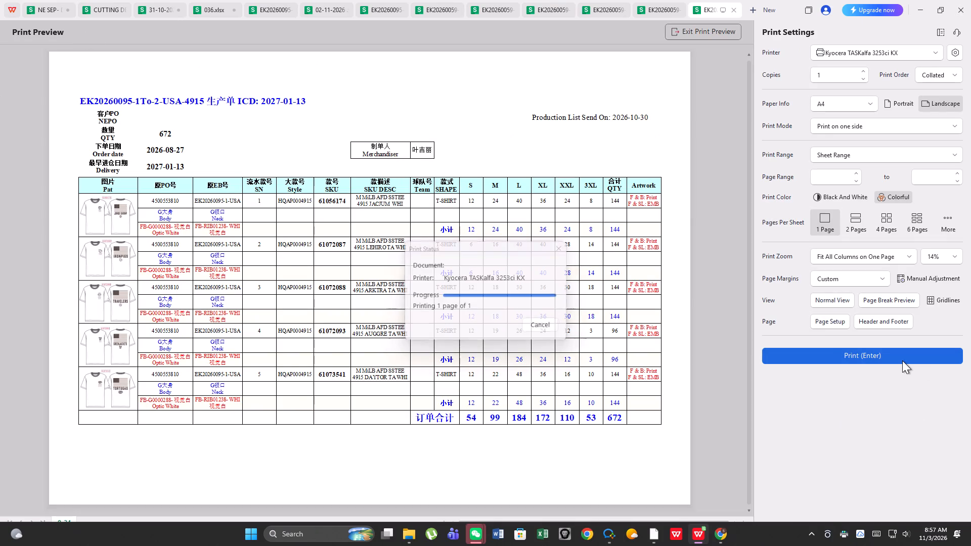
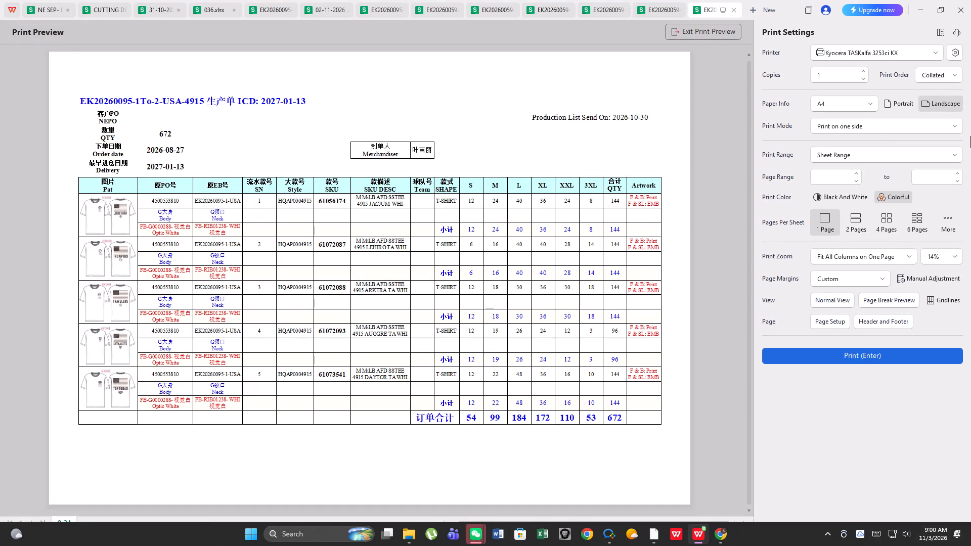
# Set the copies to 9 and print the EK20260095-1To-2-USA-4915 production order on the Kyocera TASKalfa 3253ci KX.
pyautogui.click(868, 70)
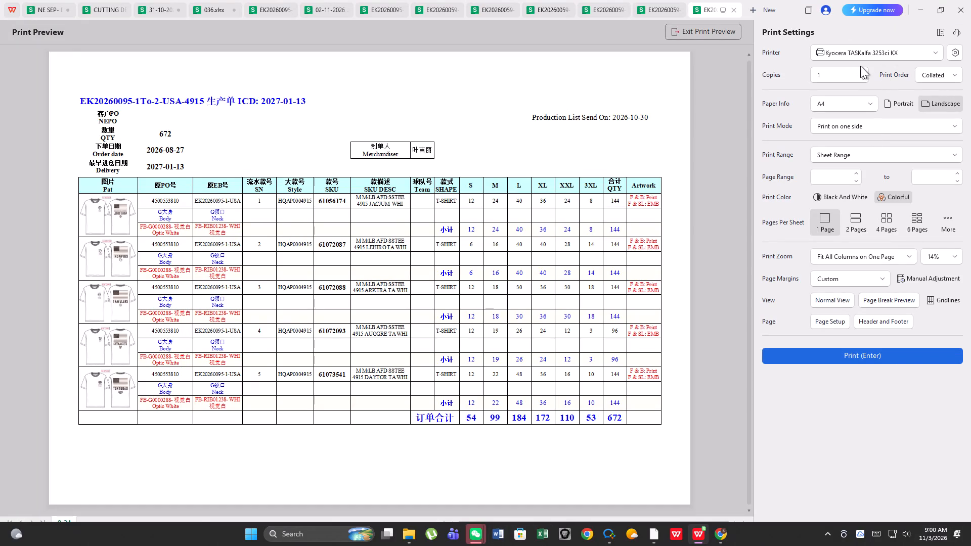
pyautogui.tripleClick(862, 70)
pyautogui.tripleClick(862, 70)
pyautogui.tripleClick(862, 70)
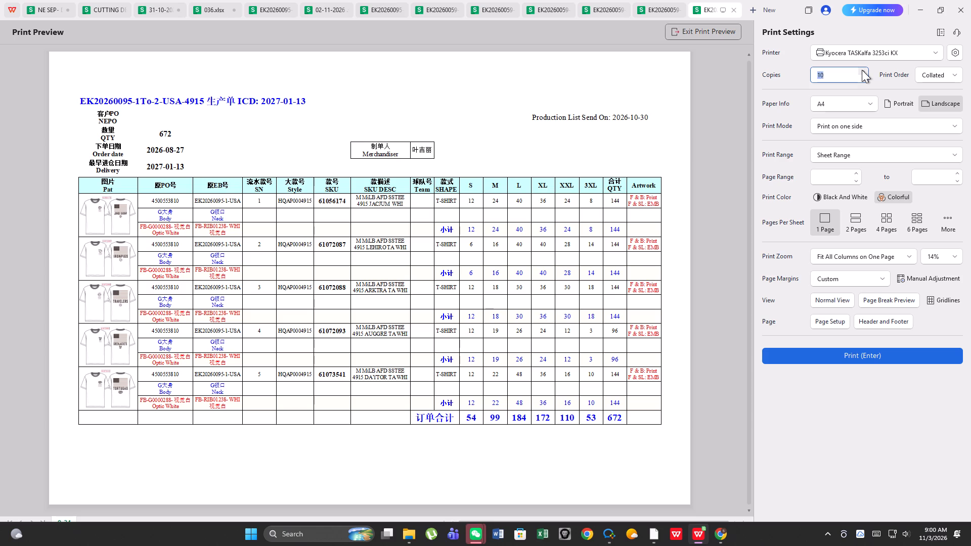
pyautogui.click(862, 70)
pyautogui.doubleClick(860, 80)
pyautogui.click(867, 351)
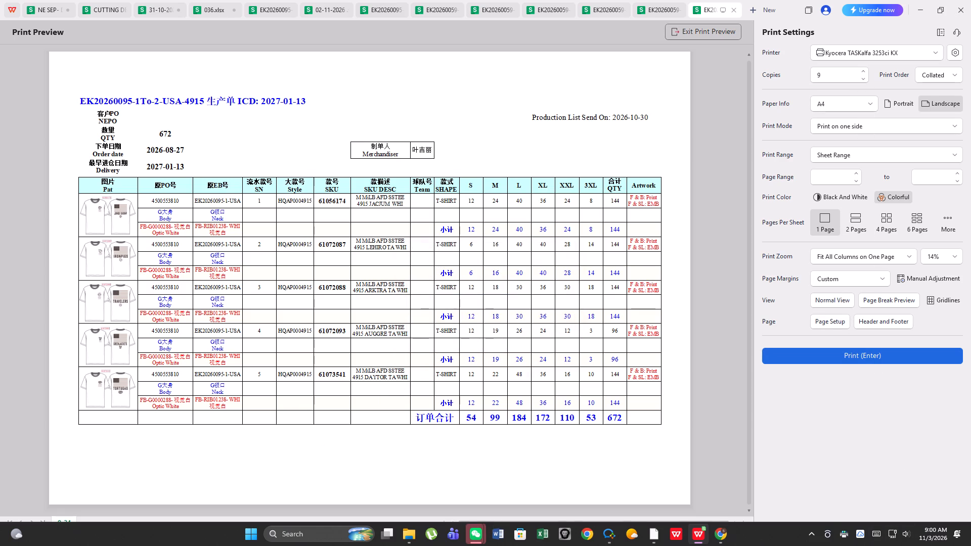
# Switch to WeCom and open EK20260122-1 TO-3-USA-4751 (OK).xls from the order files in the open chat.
pyautogui.click(603, 532)
pyautogui.click(584, 490)
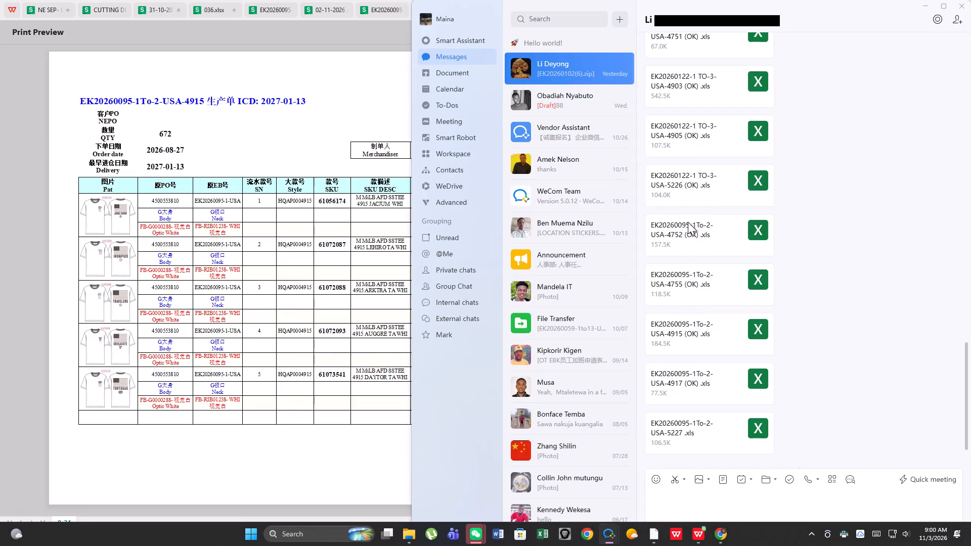
pyautogui.scroll(1, 696, 269)
pyautogui.doubleClick(671, 62)
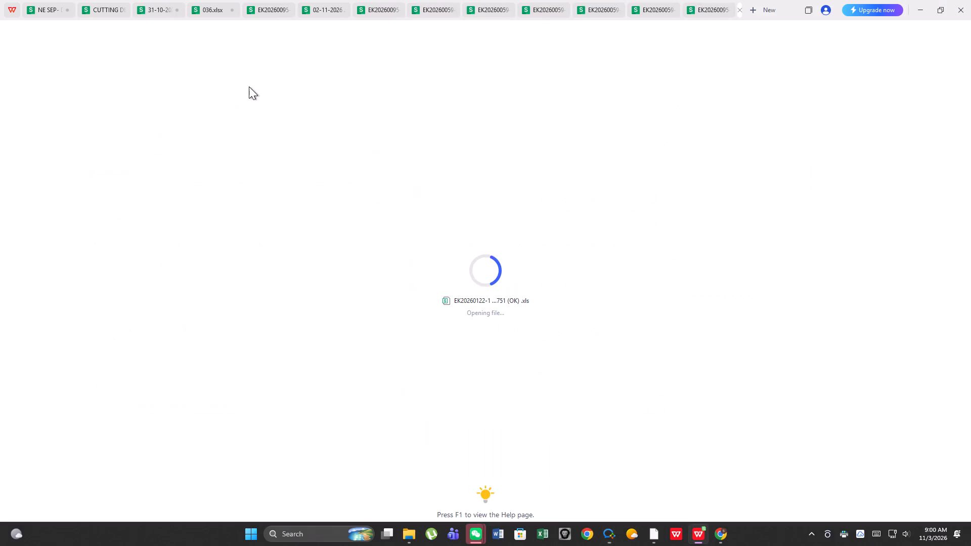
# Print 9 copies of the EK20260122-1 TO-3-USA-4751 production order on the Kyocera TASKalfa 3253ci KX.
pyautogui.click(84, 25)
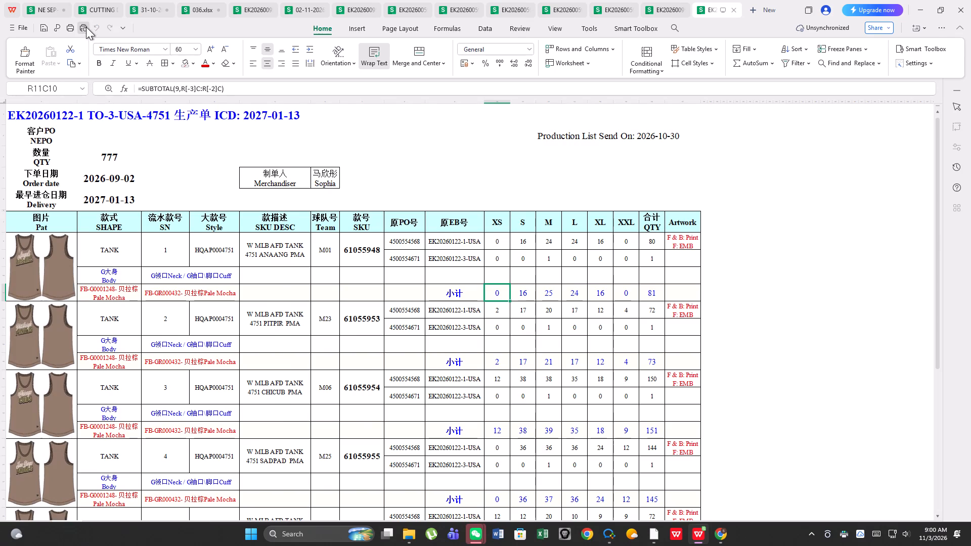
pyautogui.tripleClick(859, 68)
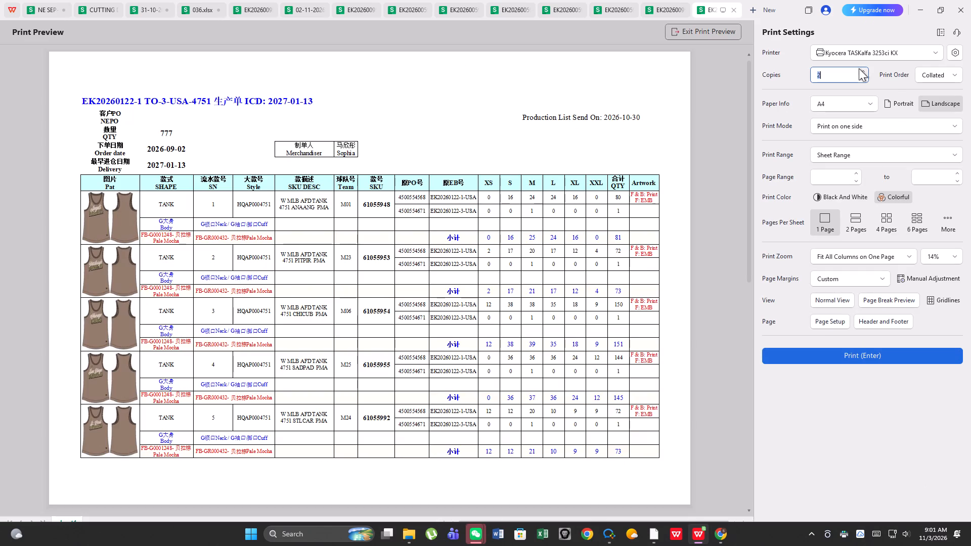
pyautogui.doubleClick(859, 68)
pyautogui.click(864, 71)
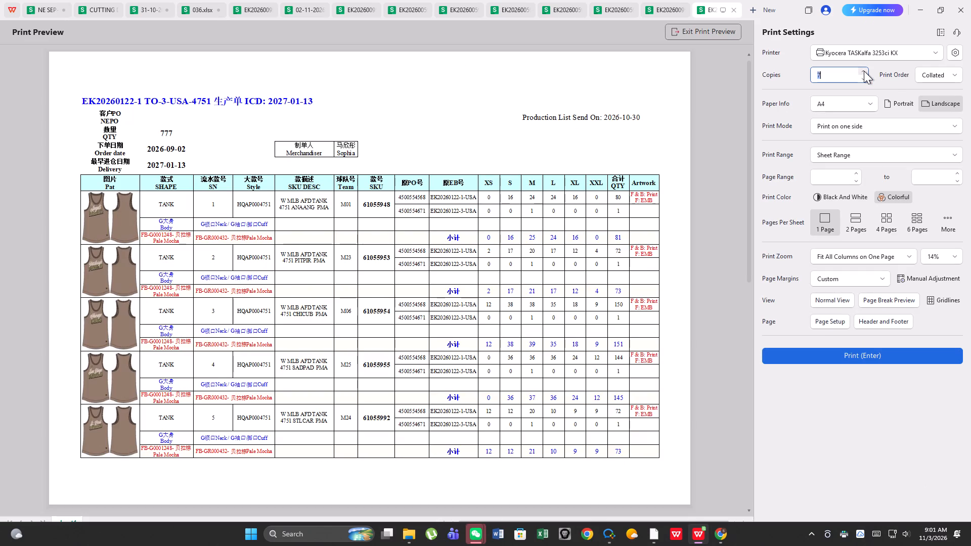
pyautogui.click(864, 71)
pyautogui.click(859, 71)
pyautogui.click(882, 356)
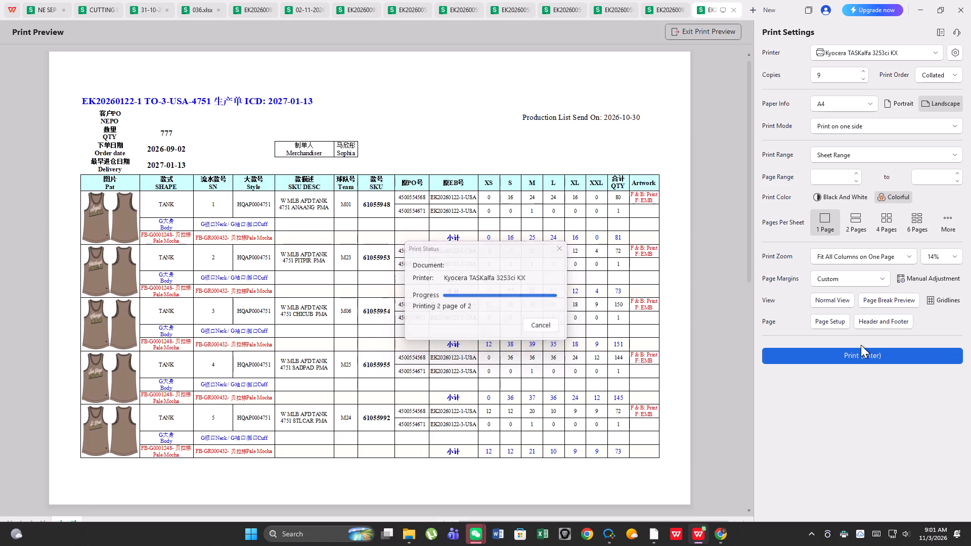
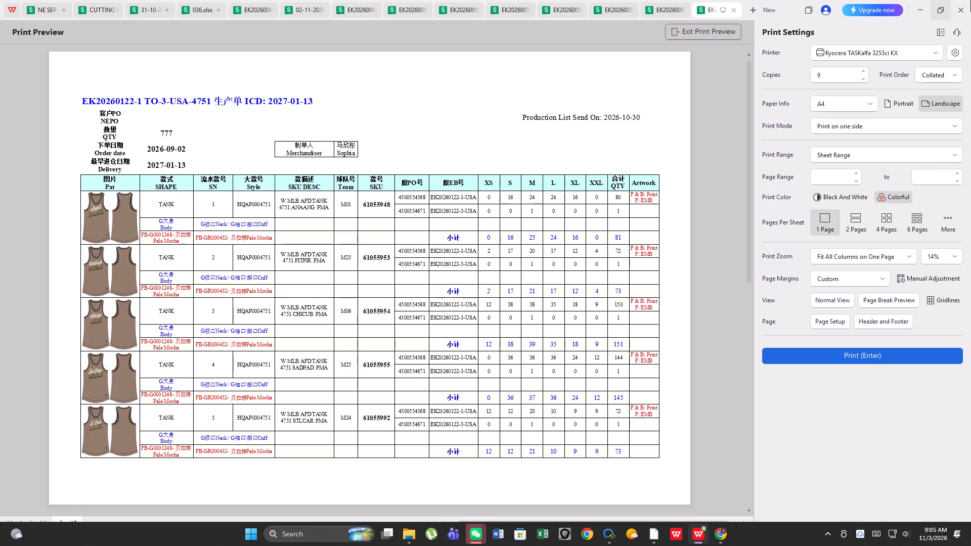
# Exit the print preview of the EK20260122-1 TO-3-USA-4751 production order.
pyautogui.click(720, 29)
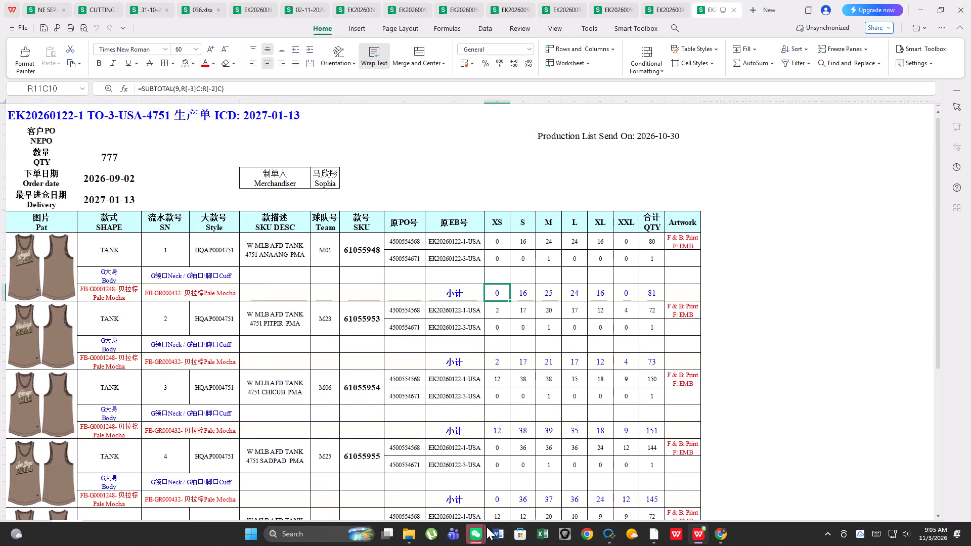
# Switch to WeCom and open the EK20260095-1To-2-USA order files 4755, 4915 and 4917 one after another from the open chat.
pyautogui.click(611, 529)
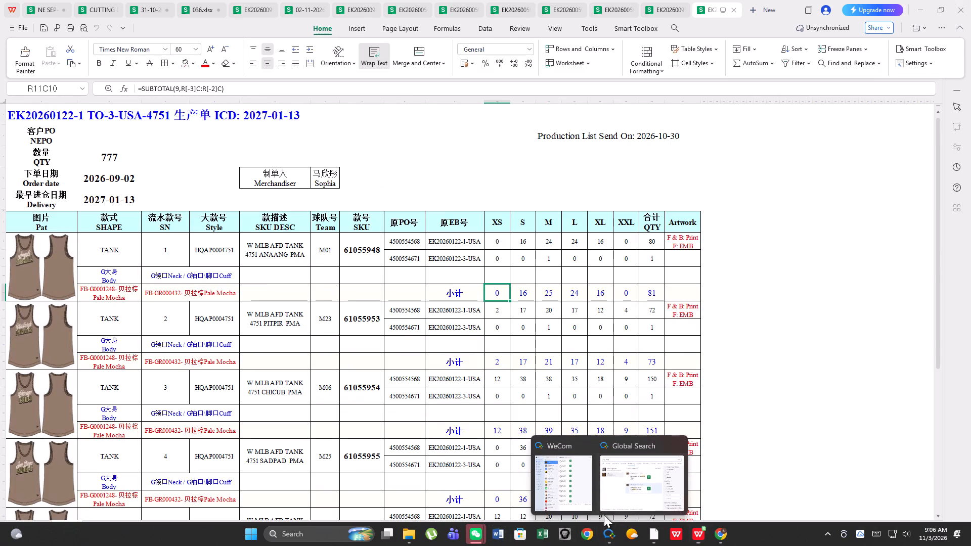
pyautogui.click(582, 480)
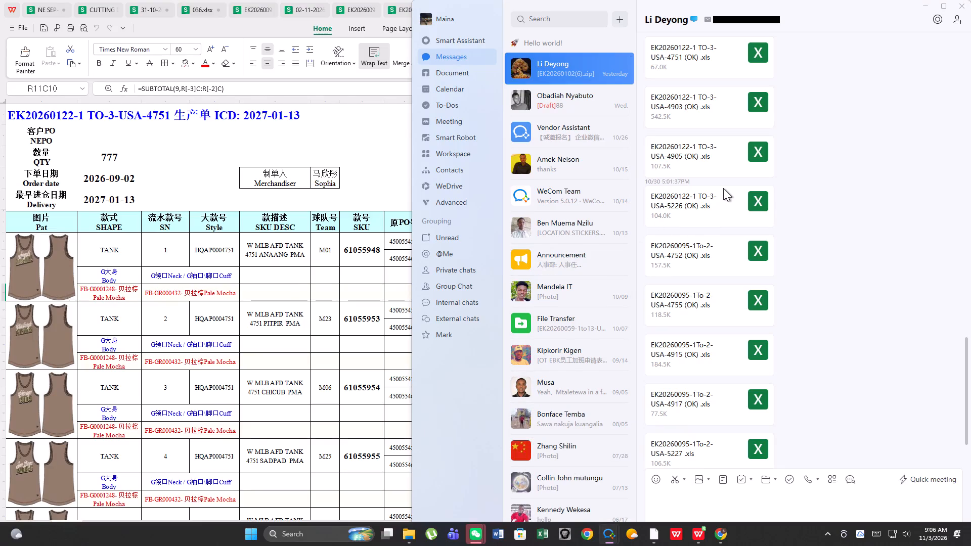
pyautogui.doubleClick(711, 301)
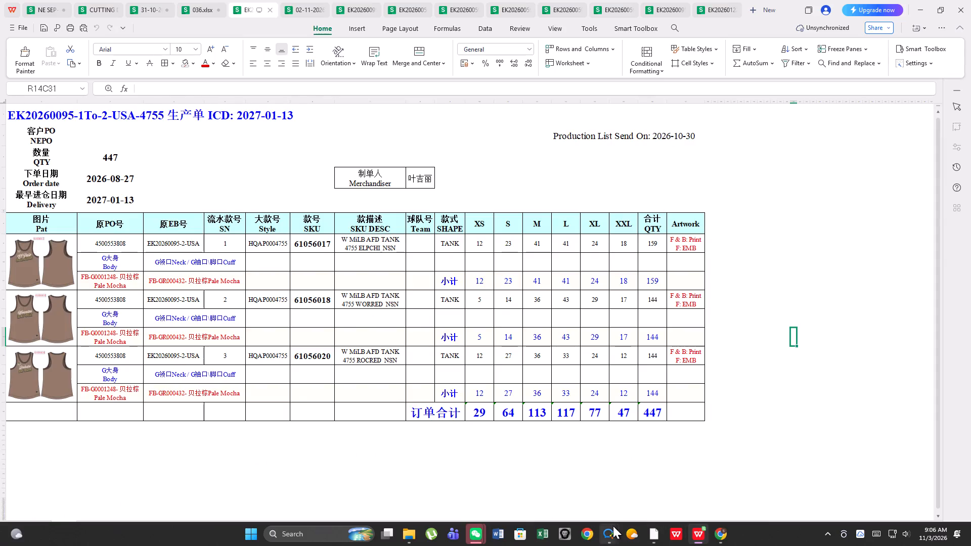
pyautogui.click(581, 493)
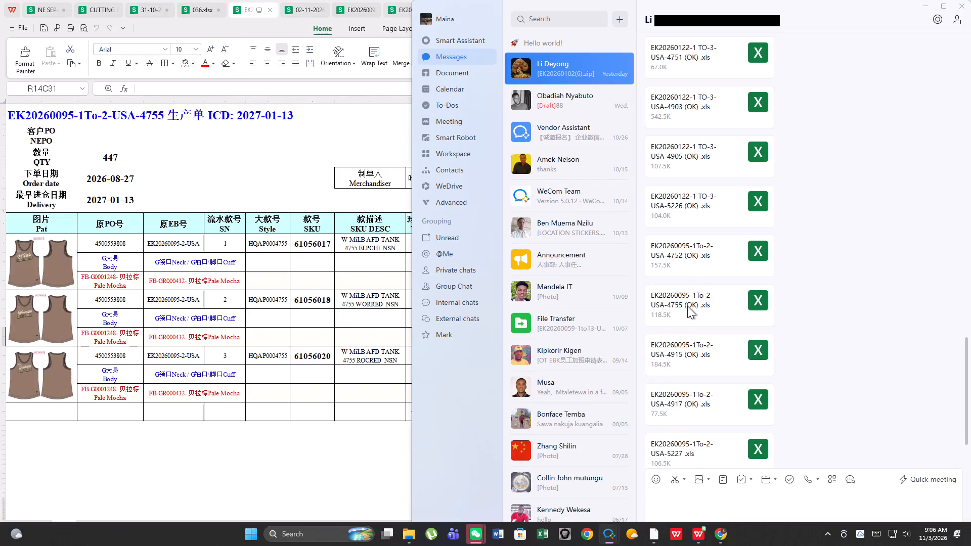
pyautogui.doubleClick(690, 347)
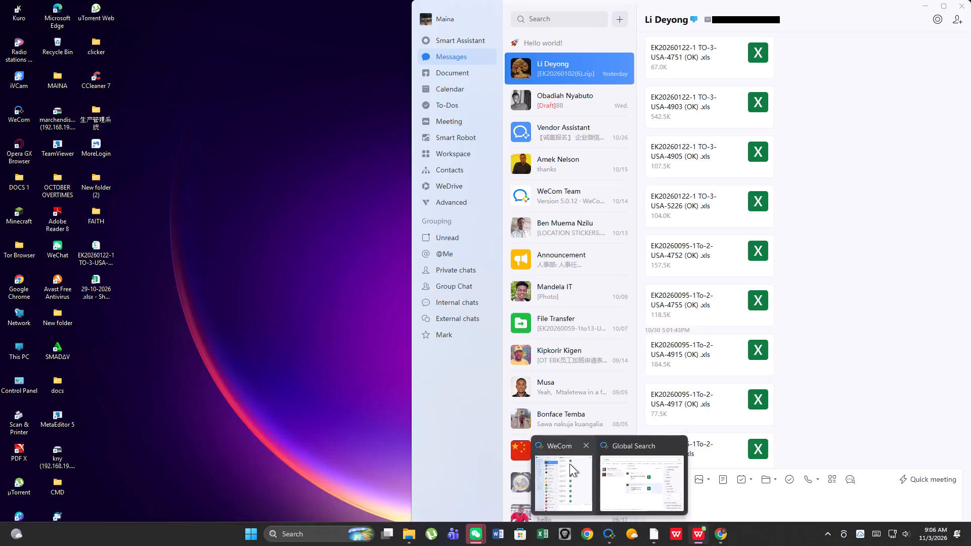
pyautogui.click(569, 464)
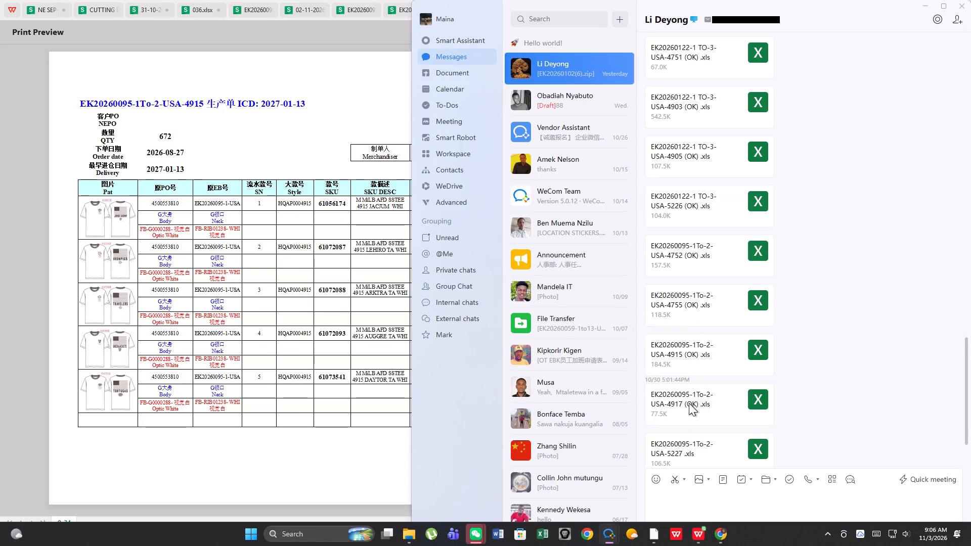
pyautogui.doubleClick(689, 403)
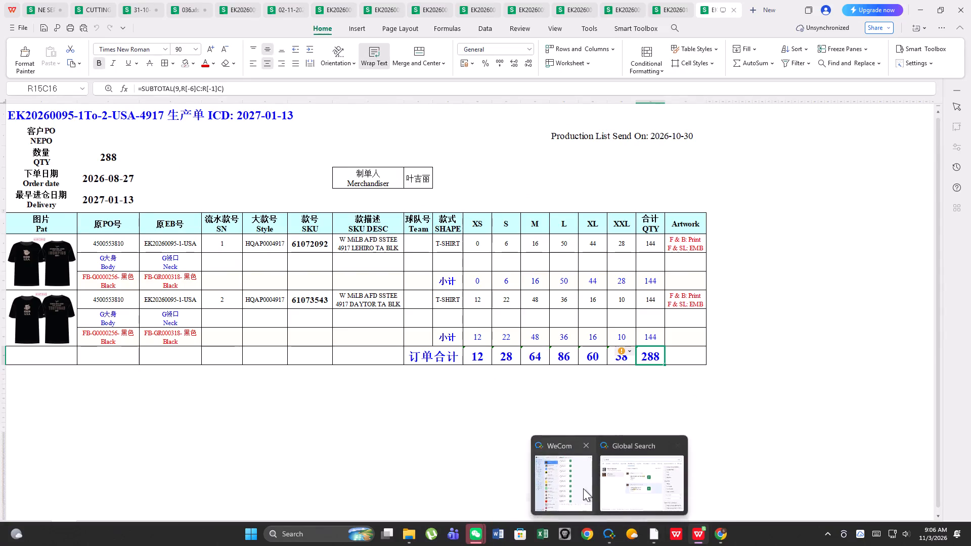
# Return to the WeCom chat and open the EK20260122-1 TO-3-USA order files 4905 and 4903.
pyautogui.click(583, 488)
pyautogui.scroll(-1, 716, 392)
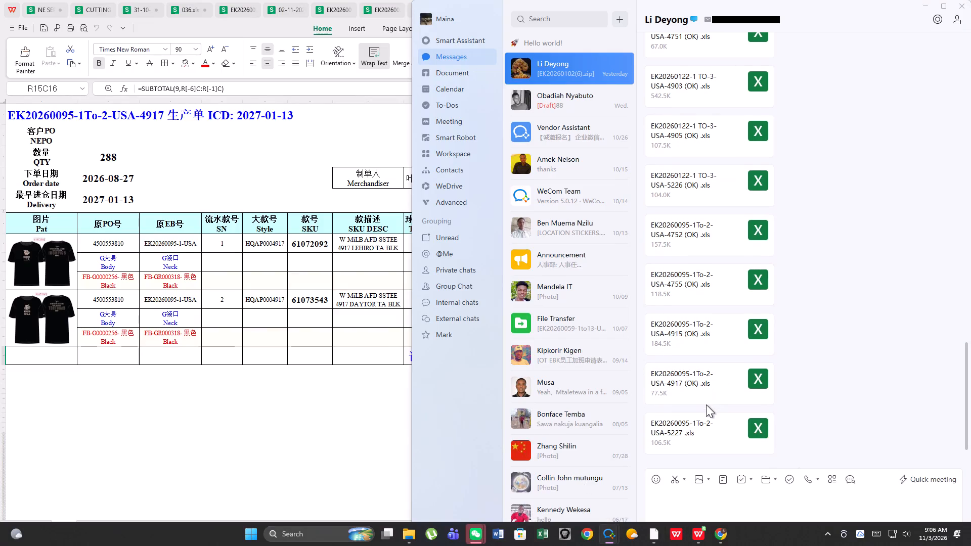
pyautogui.scroll(1, 702, 385)
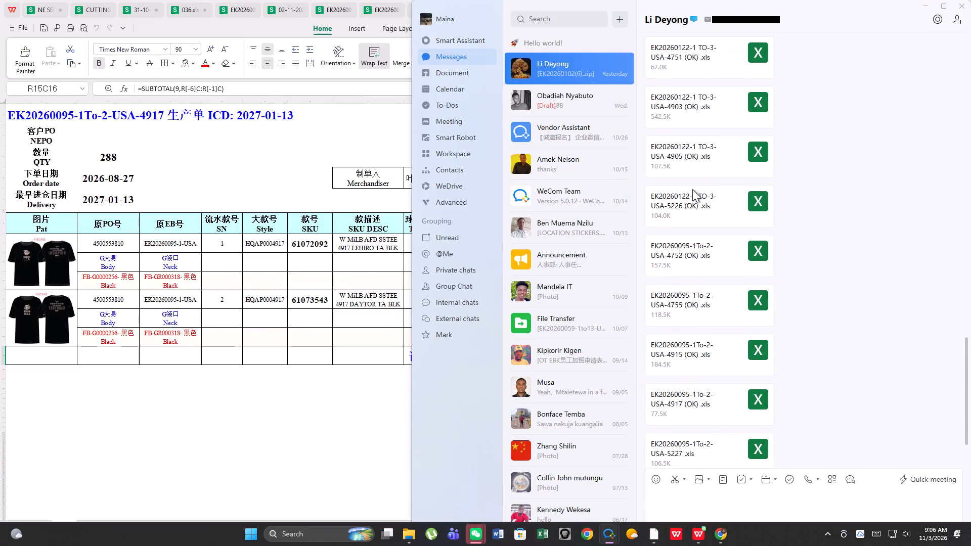
pyautogui.doubleClick(686, 159)
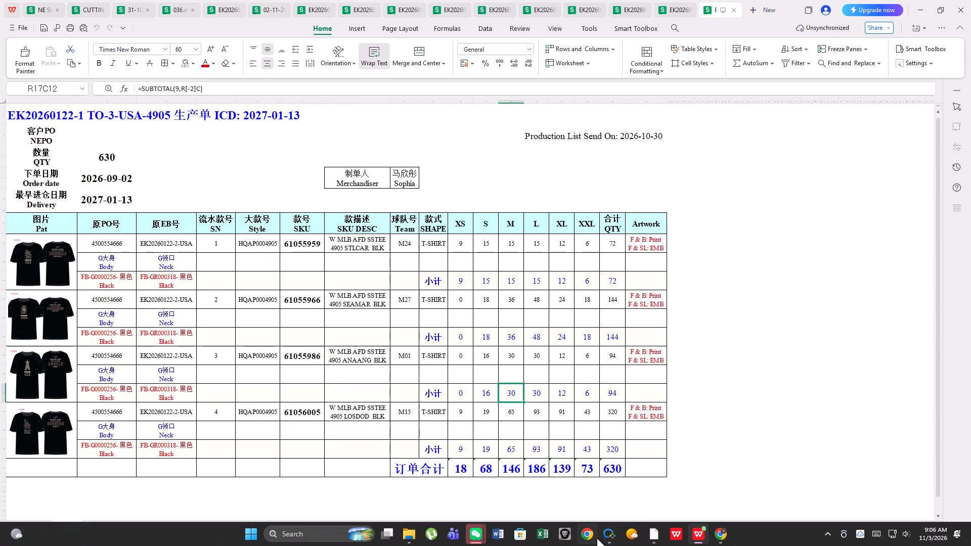
pyautogui.click(612, 534)
pyautogui.click(565, 480)
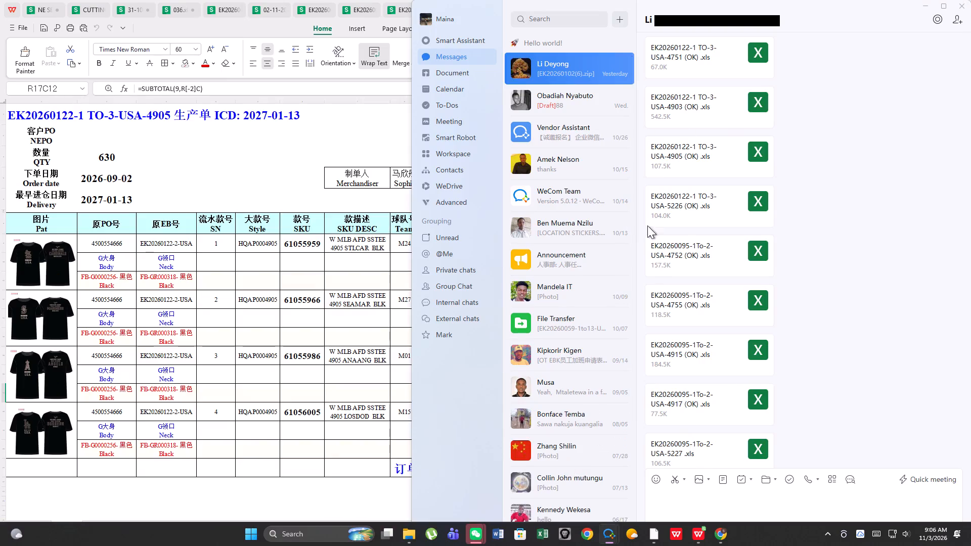
pyautogui.click(676, 102)
pyautogui.click(676, 102)
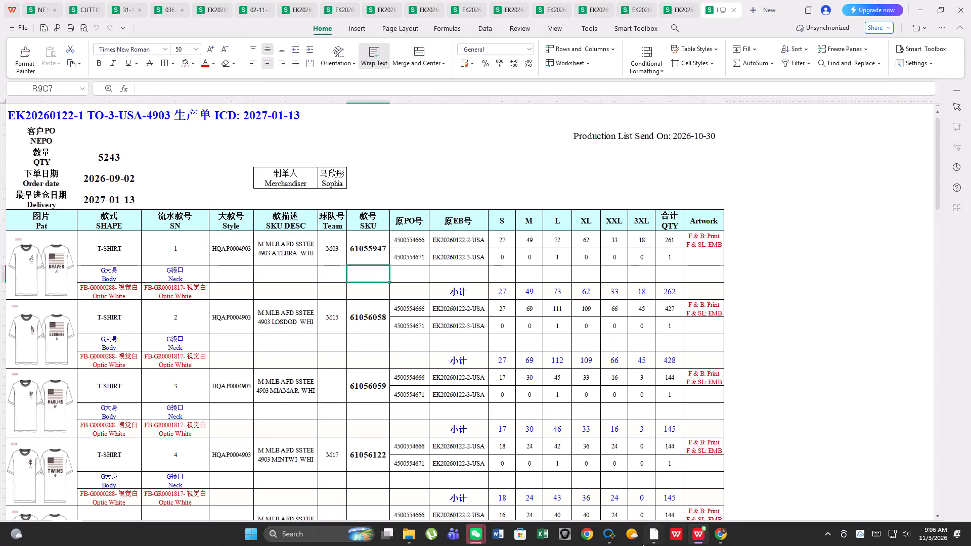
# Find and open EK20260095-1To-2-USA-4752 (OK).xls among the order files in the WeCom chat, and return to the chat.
pyautogui.click(570, 474)
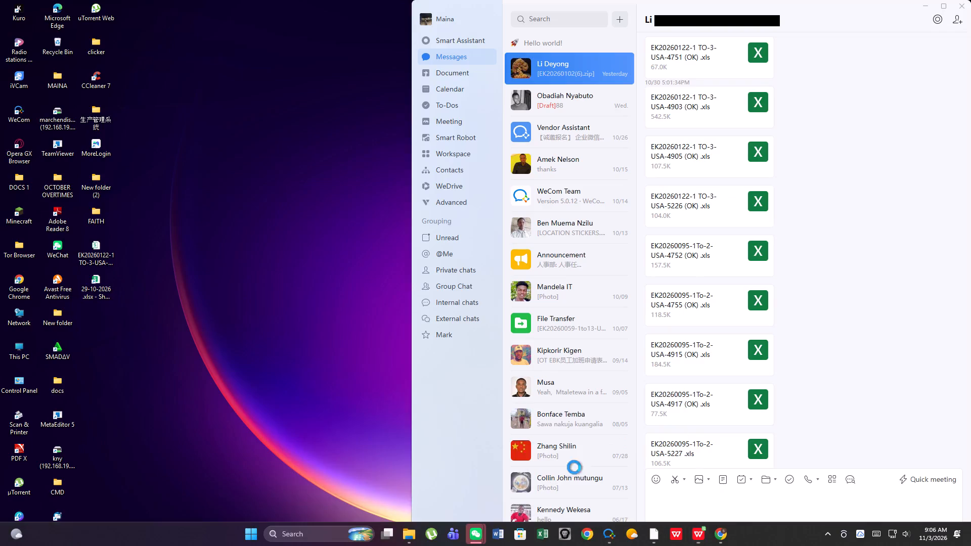
pyautogui.scroll(5, 677, 240)
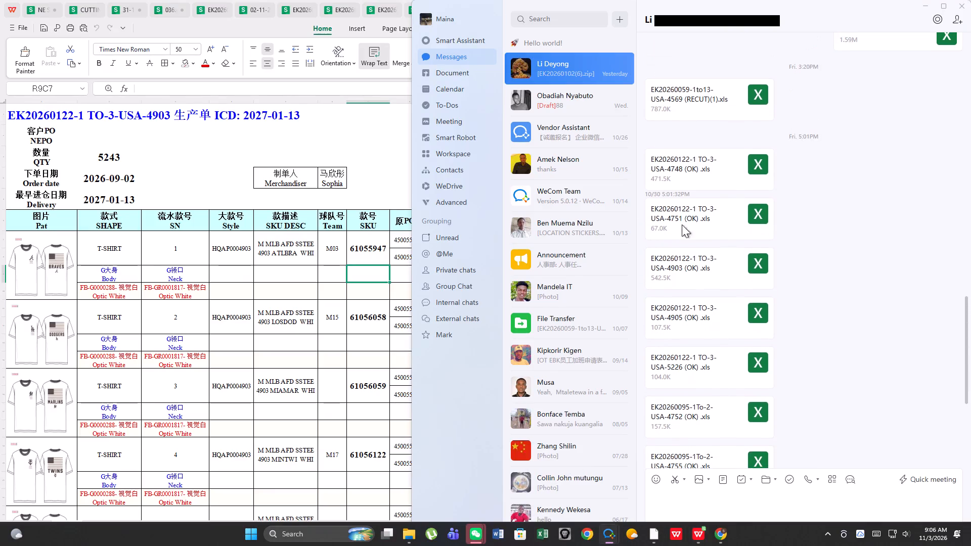
pyautogui.scroll(-3, 724, 225)
pyautogui.scroll(-9, 768, 220)
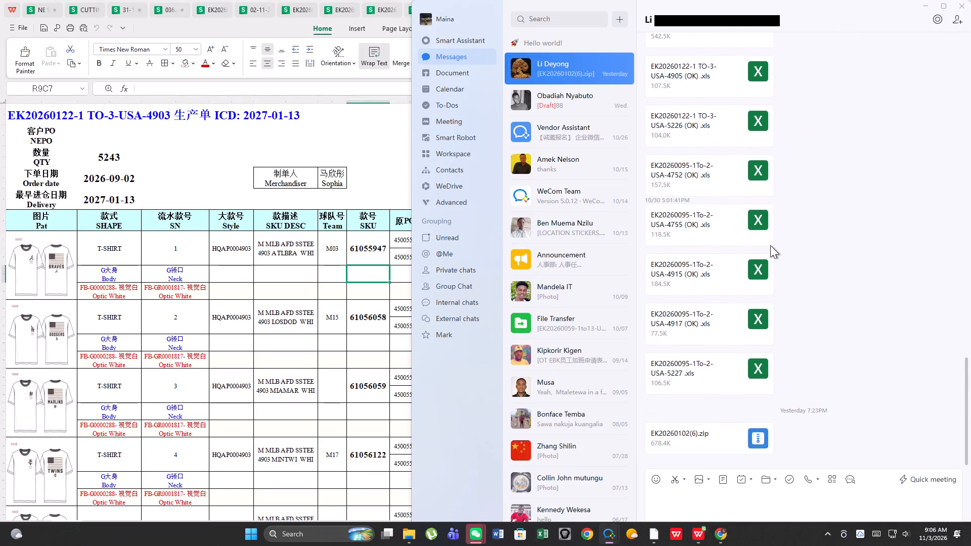
pyautogui.doubleClick(710, 172)
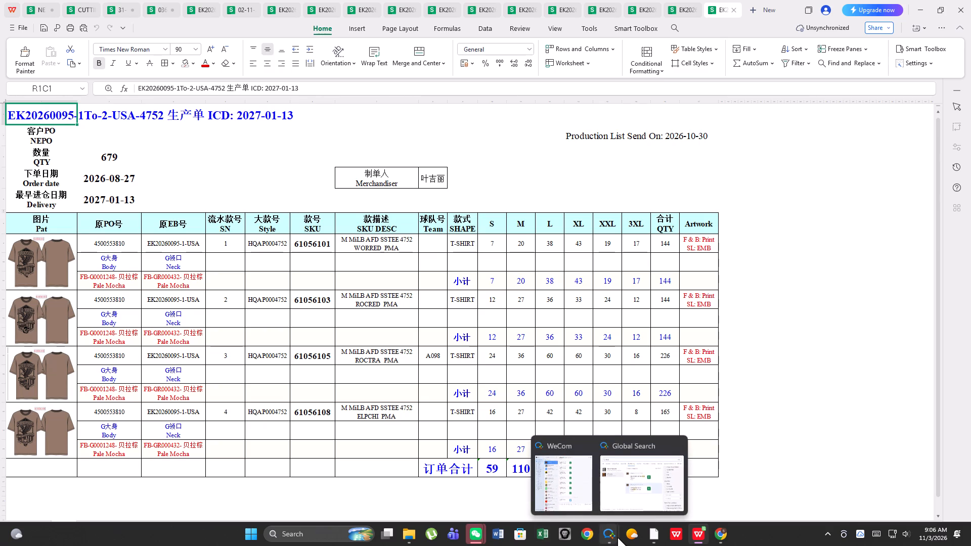
pyautogui.click(580, 475)
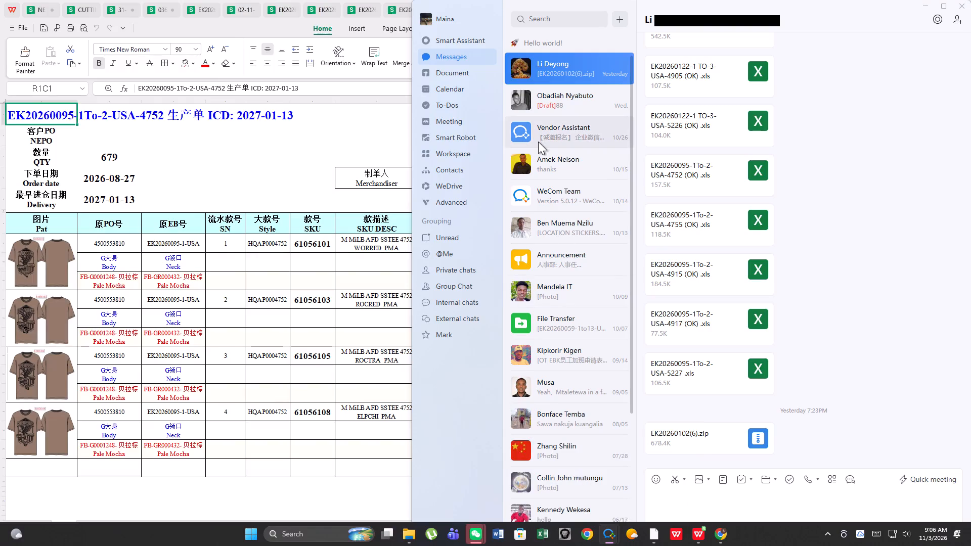
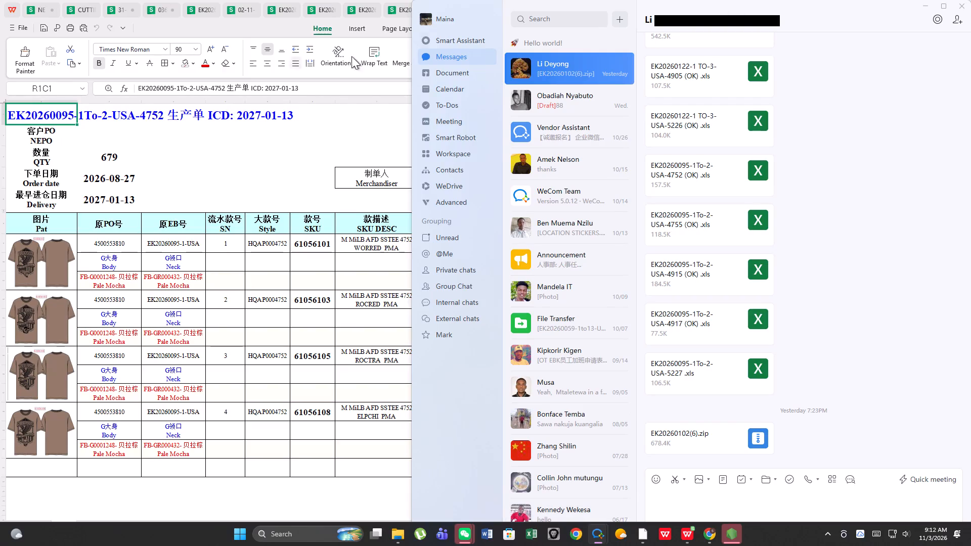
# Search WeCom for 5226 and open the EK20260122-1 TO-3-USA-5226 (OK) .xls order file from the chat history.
pyautogui.click(599, 19)
pyautogui.write('522')
pyautogui.press('6')
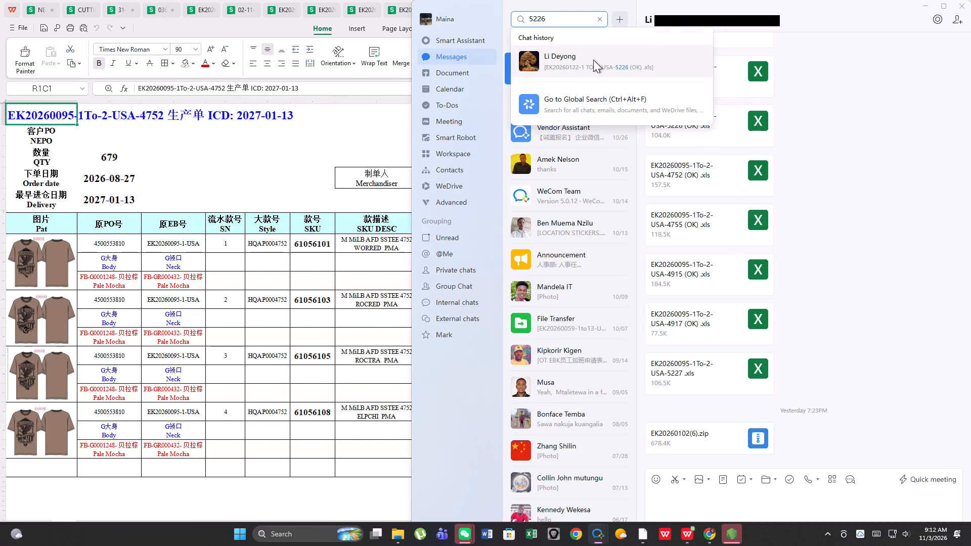
pyautogui.click(593, 60)
pyautogui.tripleClick(716, 110)
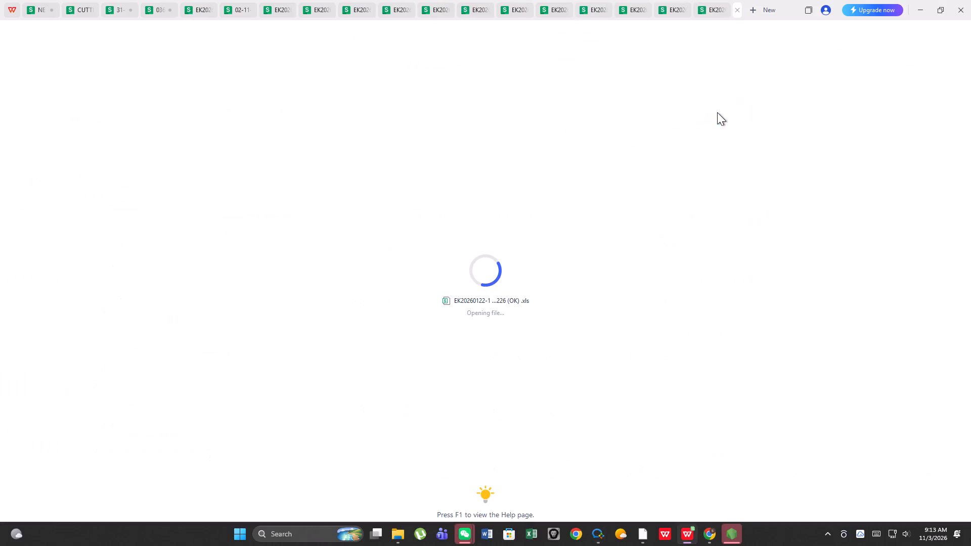
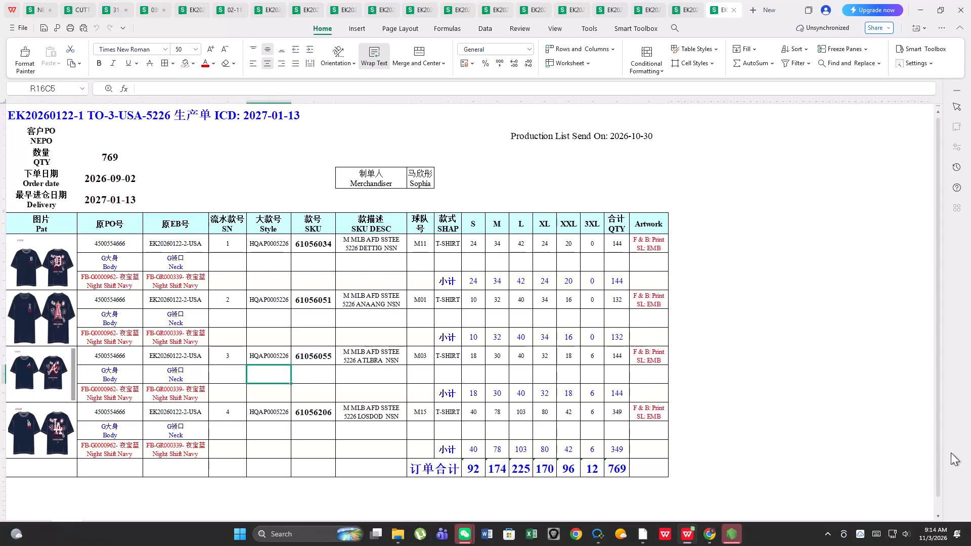
# Open the Windows quick settings and bring the Wi-Fi and mobile hotspot controls into view.
pyautogui.click(892, 533)
pyautogui.scroll(-3, 763, 386)
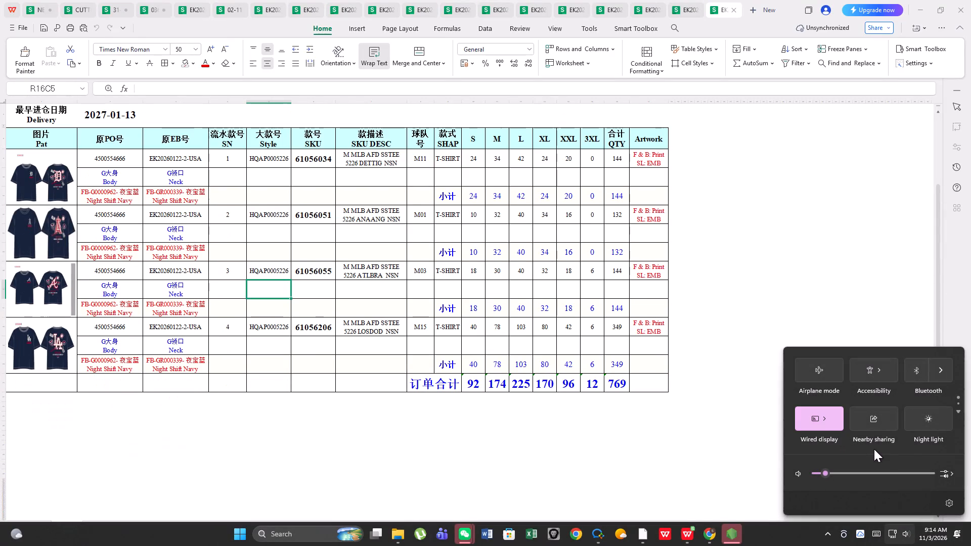
pyautogui.scroll(-9, 874, 449)
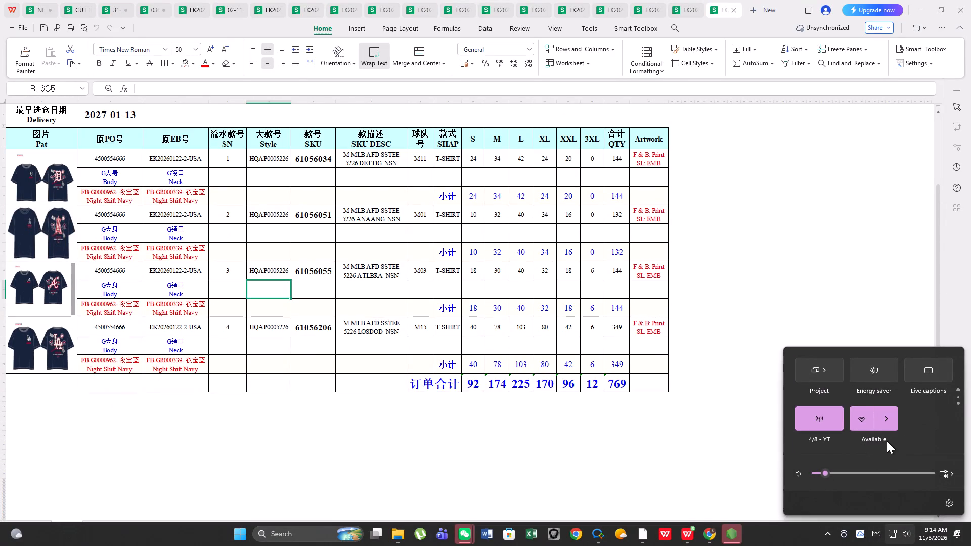
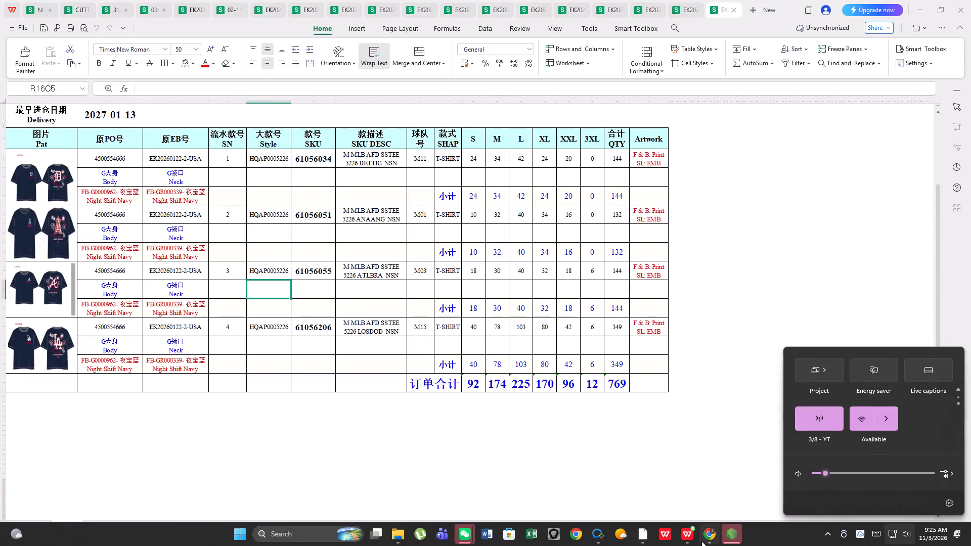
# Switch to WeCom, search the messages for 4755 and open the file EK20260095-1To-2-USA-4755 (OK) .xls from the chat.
pyautogui.click(597, 528)
pyautogui.click(542, 489)
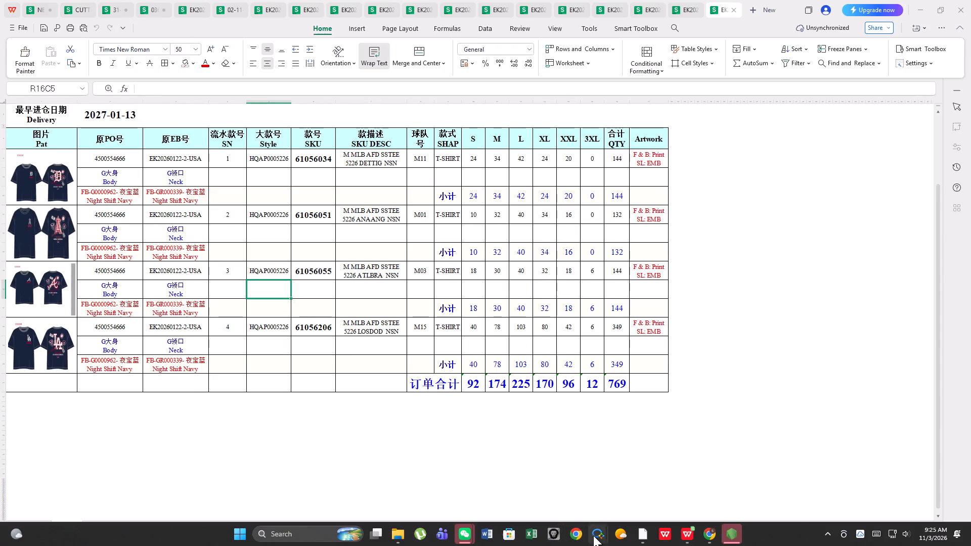
pyautogui.click(593, 535)
pyautogui.click(558, 482)
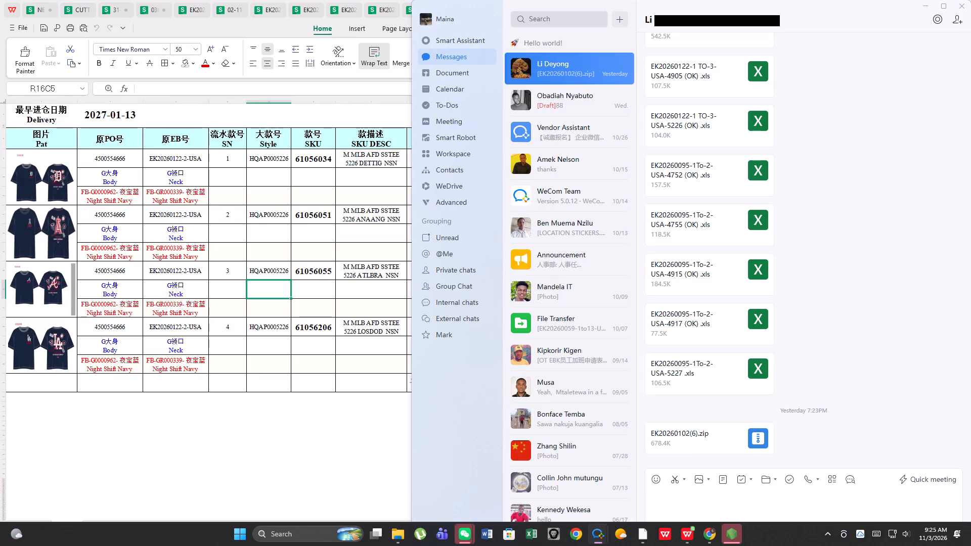
pyautogui.click(564, 20)
pyautogui.write('4755')
pyautogui.click(637, 66)
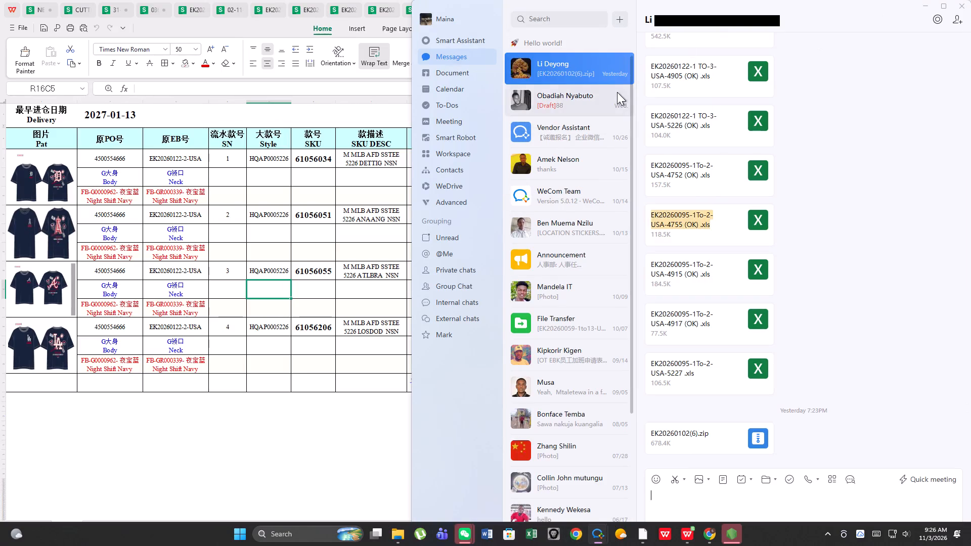
pyautogui.doubleClick(685, 226)
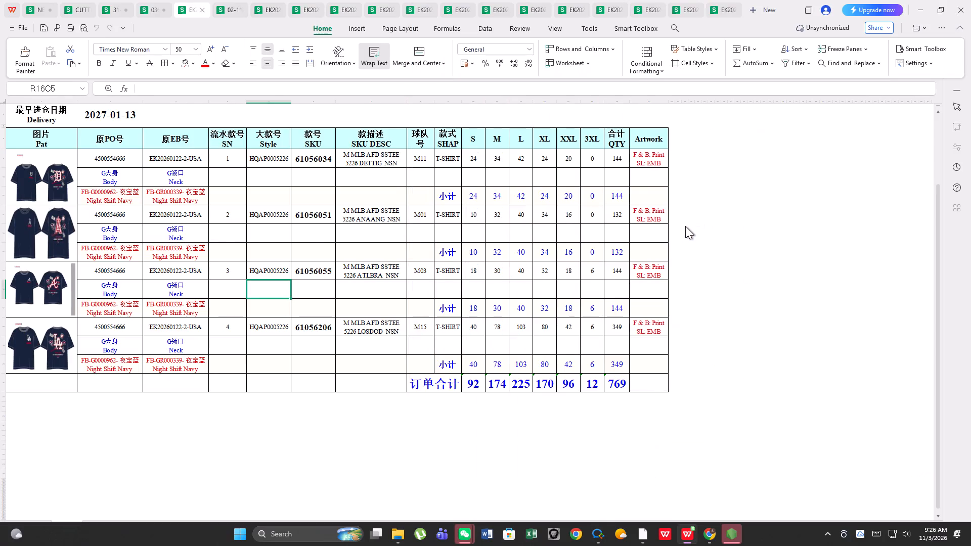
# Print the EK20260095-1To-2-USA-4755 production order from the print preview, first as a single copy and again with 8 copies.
pyautogui.scroll(4, 259, 196)
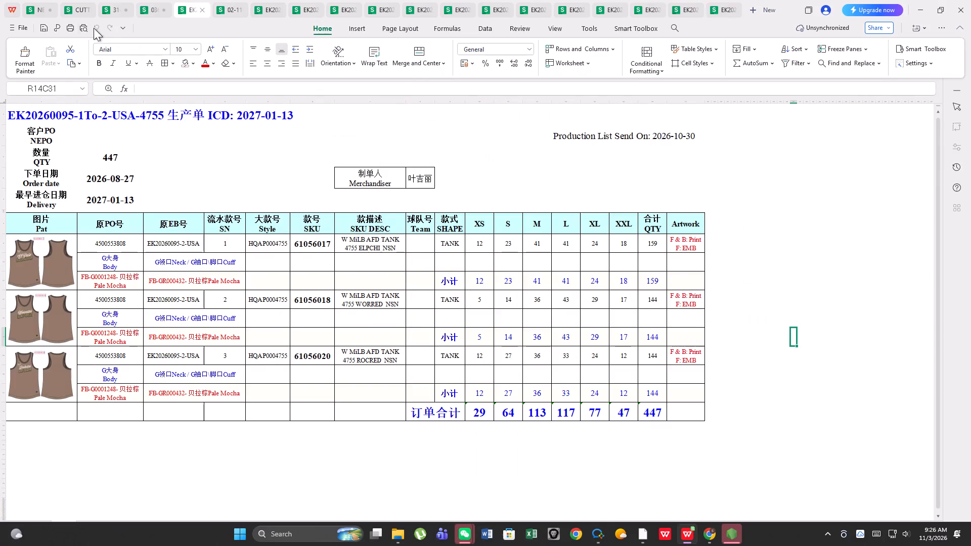
pyautogui.click(87, 25)
pyautogui.click(908, 356)
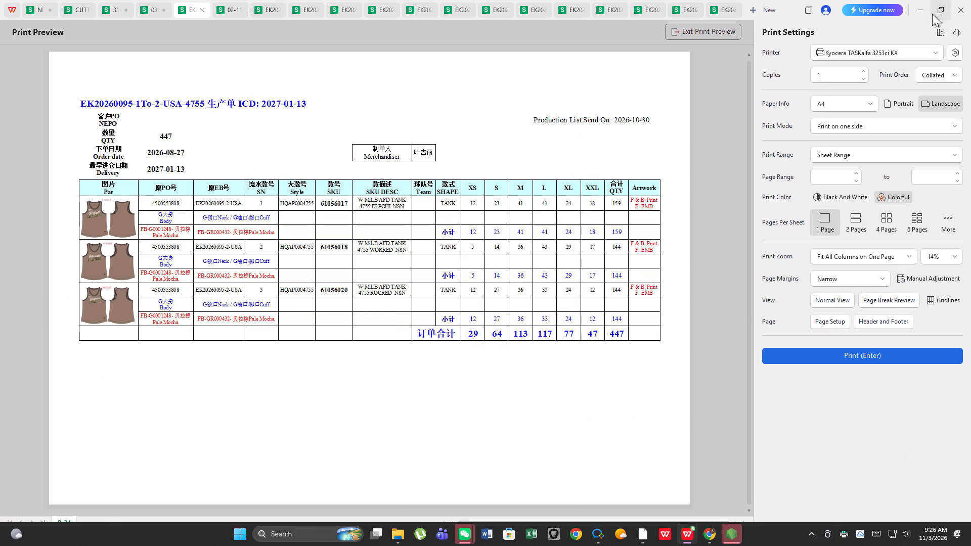
pyautogui.tripleClick(862, 69)
pyautogui.tripleClick(862, 69)
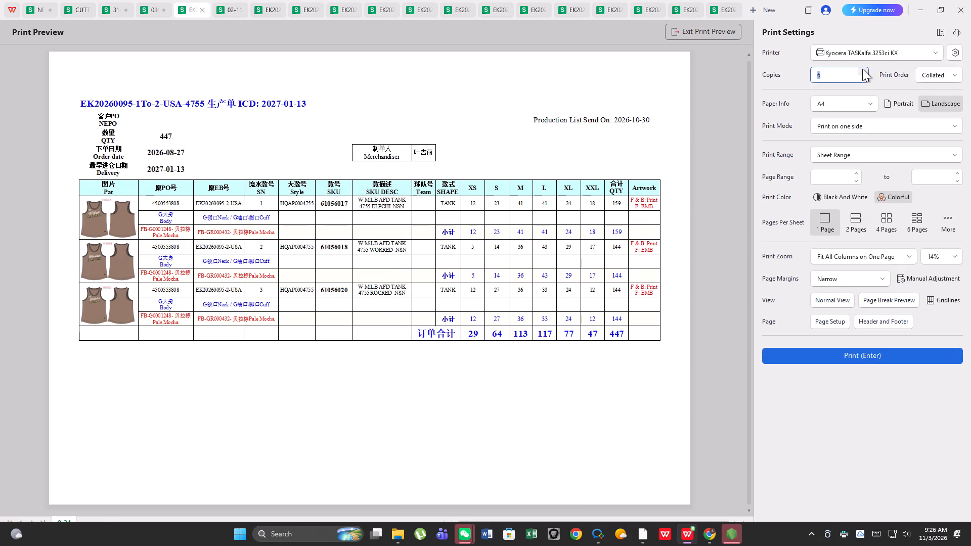
pyautogui.click(862, 69)
pyautogui.click(881, 356)
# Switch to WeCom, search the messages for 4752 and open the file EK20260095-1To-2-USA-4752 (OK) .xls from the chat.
pyautogui.click(593, 532)
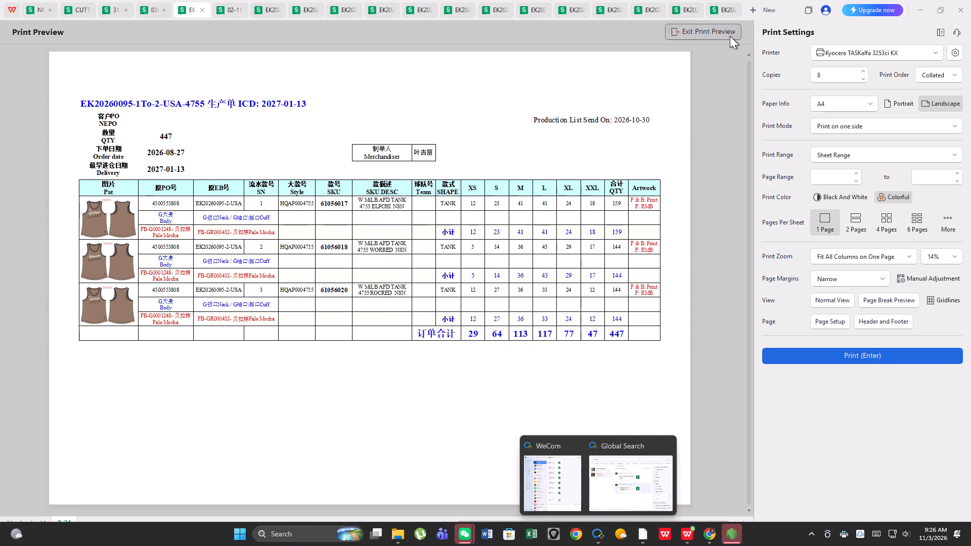
pyautogui.click(558, 480)
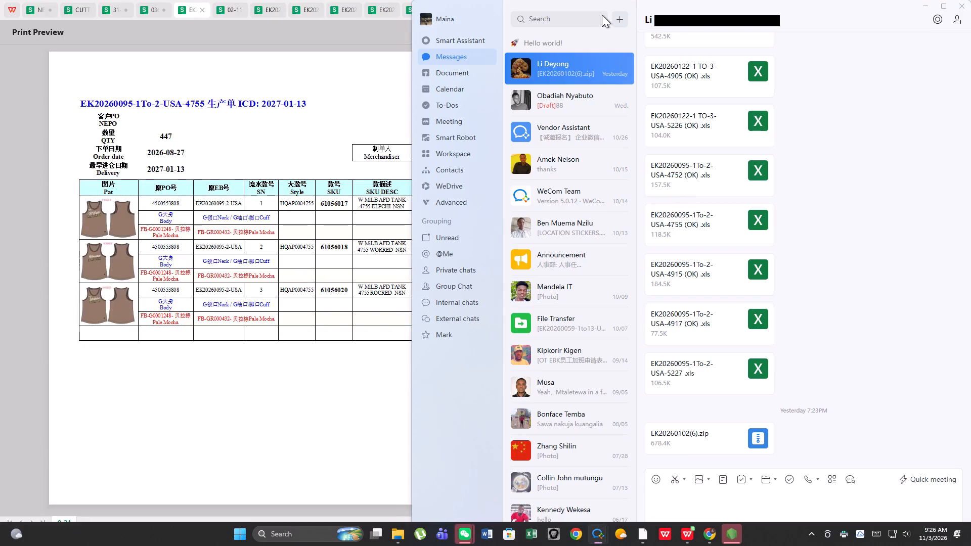
pyautogui.click(575, 16)
pyautogui.write('472')
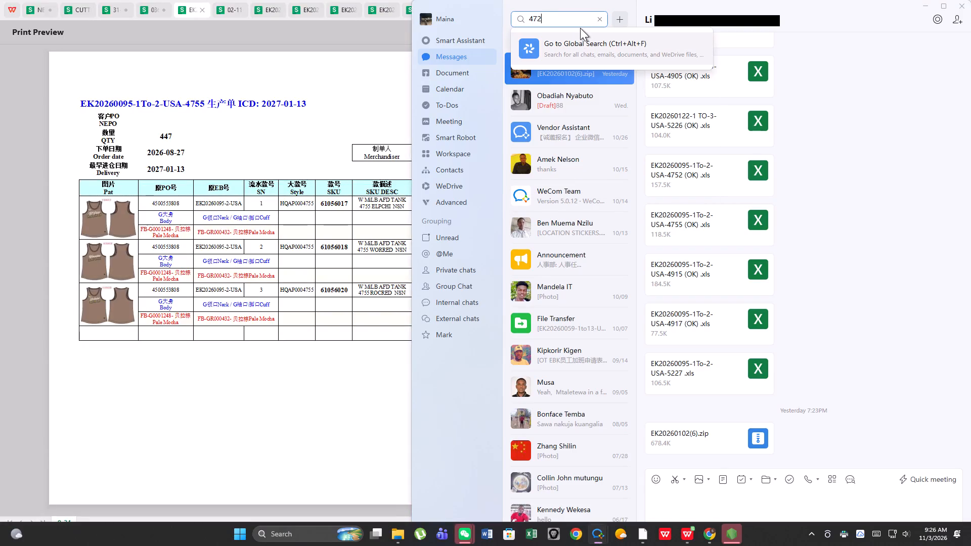
pyautogui.press('BackSpace')
pyautogui.write('52')
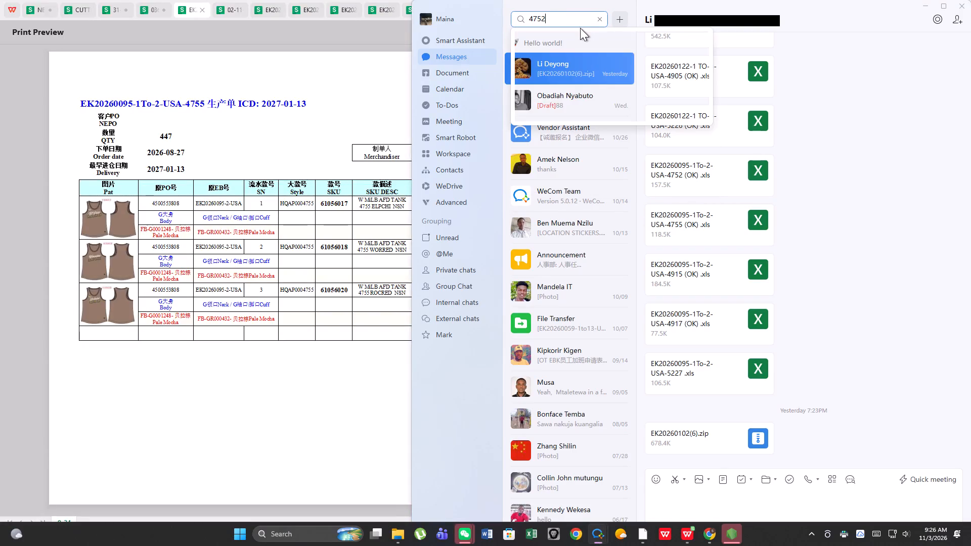
pyautogui.click(611, 62)
pyautogui.doubleClick(697, 183)
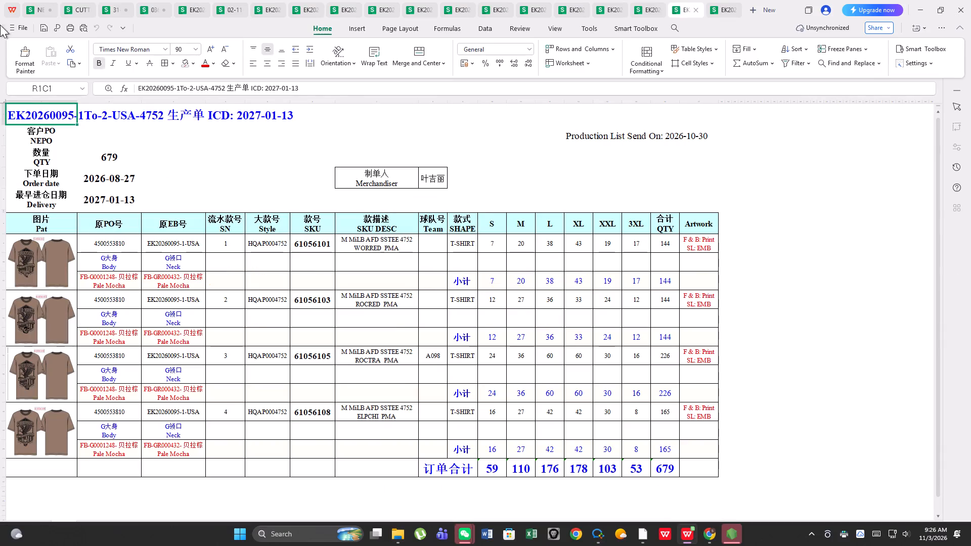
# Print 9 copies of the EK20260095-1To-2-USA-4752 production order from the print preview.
pyautogui.click(82, 28)
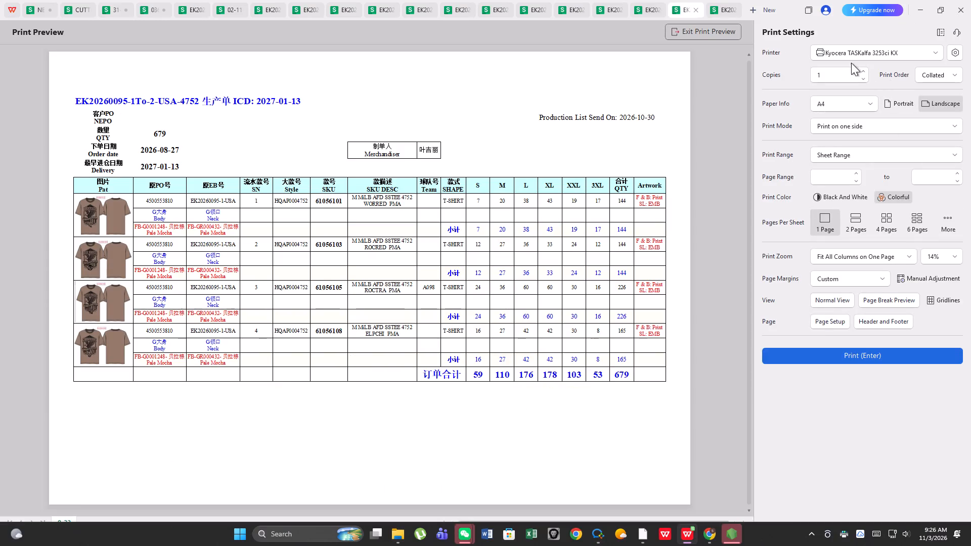
pyautogui.tripleClick(864, 69)
pyautogui.tripleClick(864, 69)
pyautogui.doubleClick(864, 69)
pyautogui.click(828, 357)
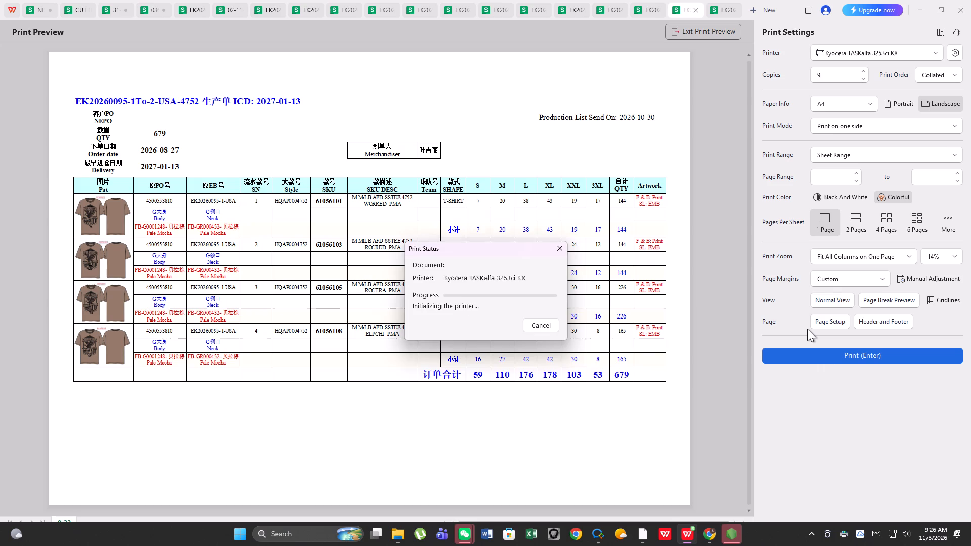
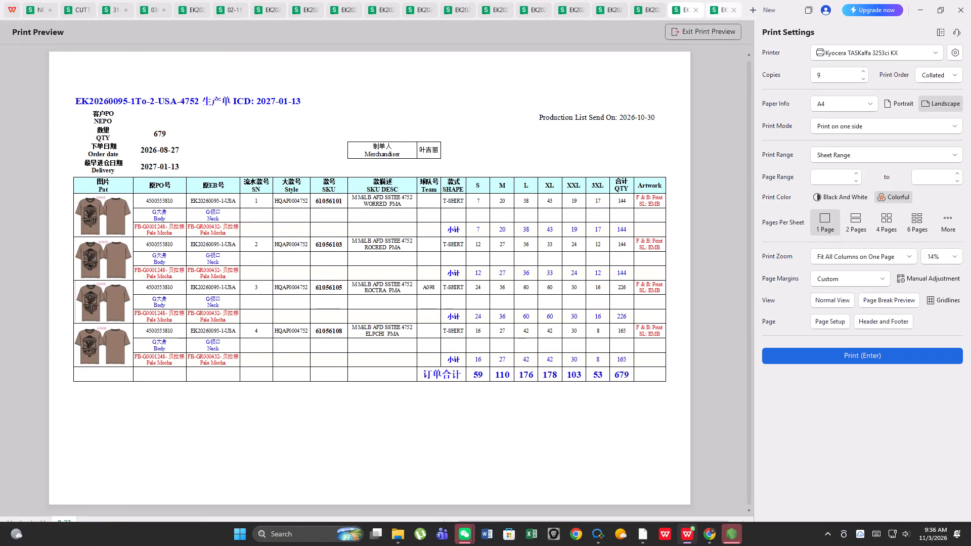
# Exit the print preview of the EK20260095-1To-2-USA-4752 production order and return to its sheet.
pyautogui.click(724, 26)
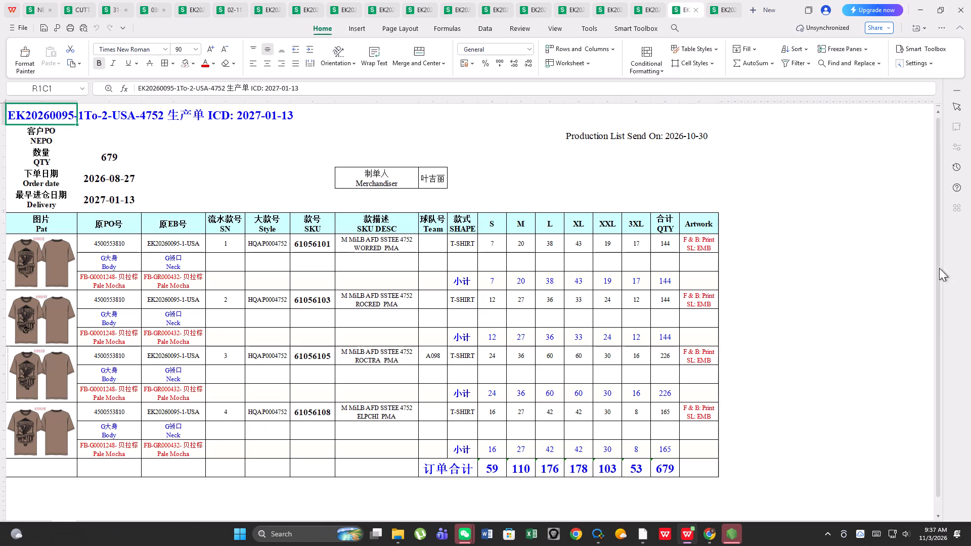
pyautogui.click(829, 191)
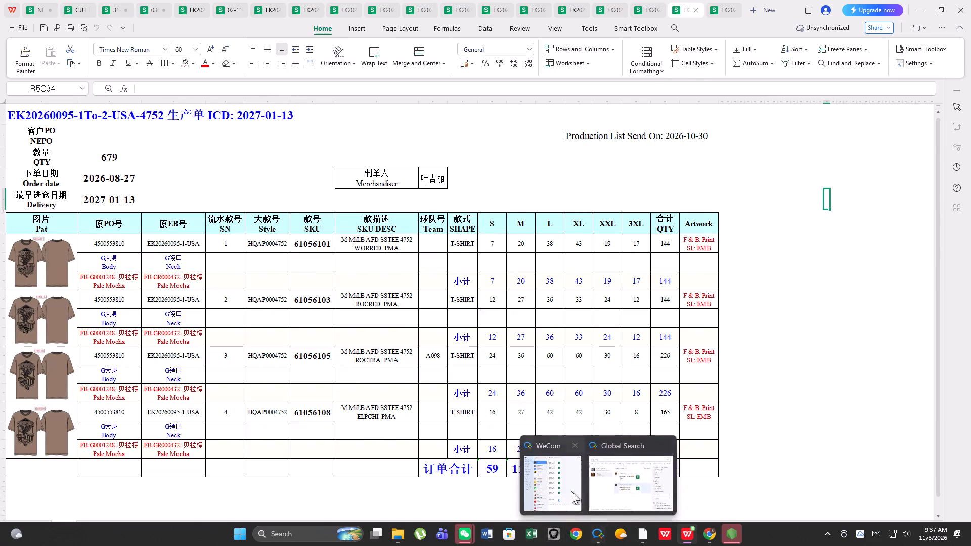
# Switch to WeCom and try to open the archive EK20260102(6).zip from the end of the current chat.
pyautogui.click(564, 486)
pyautogui.click(911, 230)
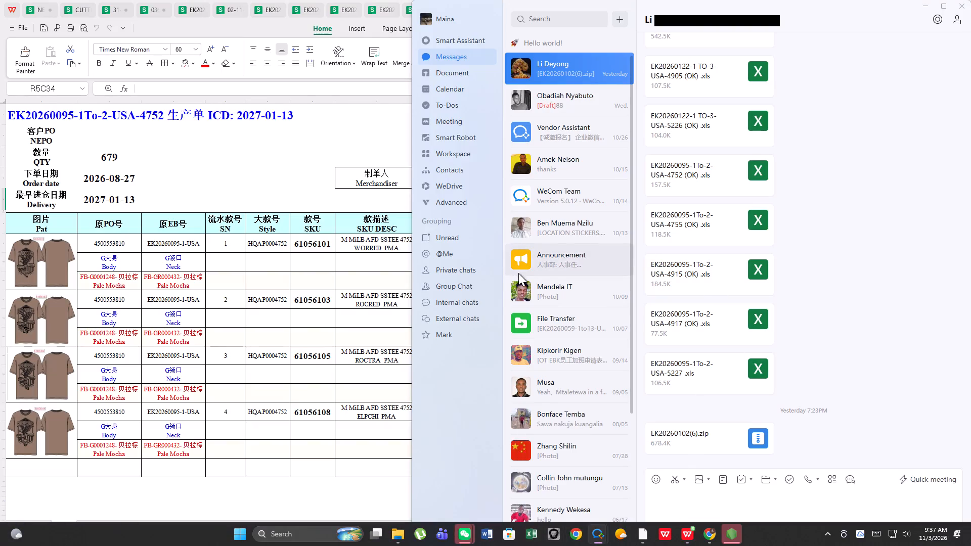
pyautogui.scroll(-1, 659, 294)
pyautogui.scroll(-6, 695, 344)
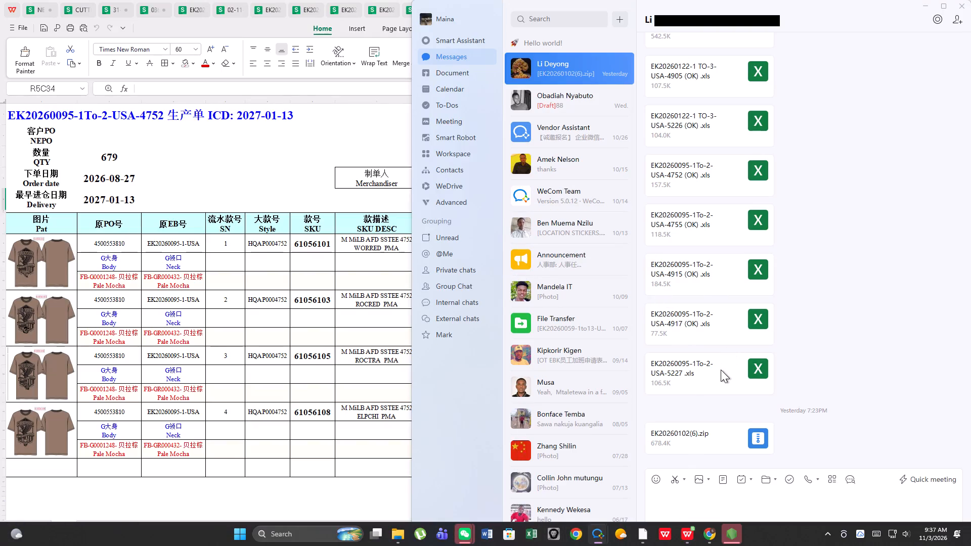
pyautogui.scroll(-3, 721, 370)
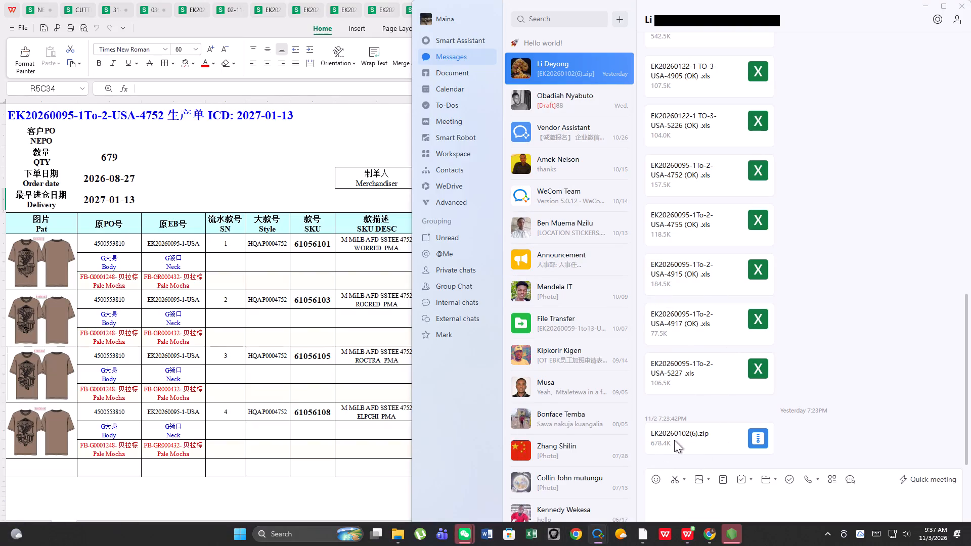
pyautogui.doubleClick(680, 438)
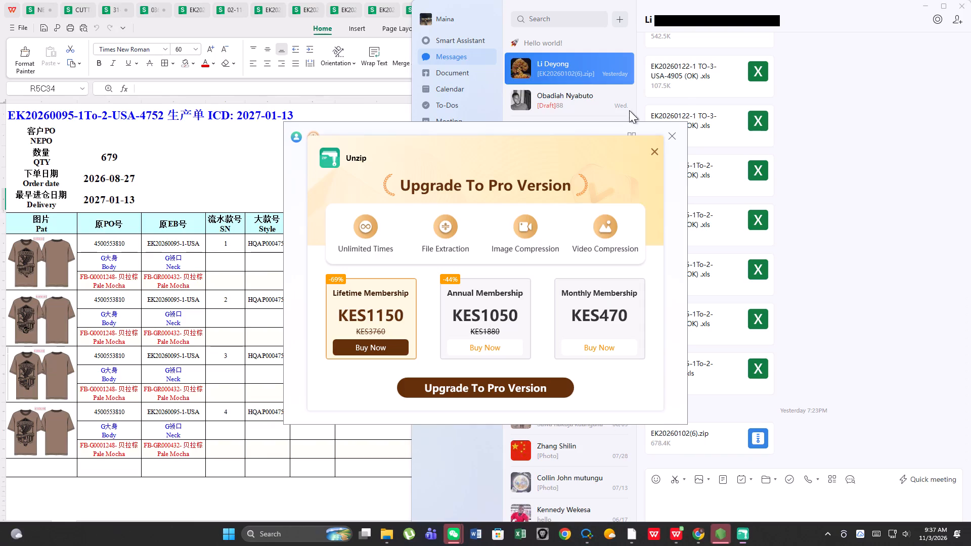
# Dismiss the membership upgrade offers in Unzip and minimise its window to get back to the WeCom chat.
pyautogui.click(671, 134)
pyautogui.click(656, 149)
pyautogui.click(668, 138)
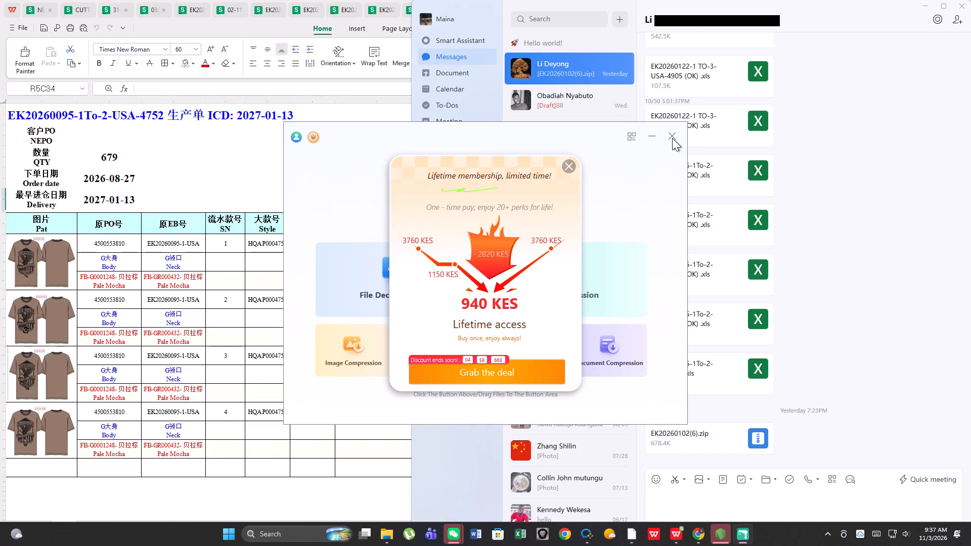
pyautogui.doubleClick(672, 138)
pyautogui.click(673, 134)
pyautogui.click(650, 130)
pyautogui.click(656, 137)
pyautogui.moveTo(654, 134); pyautogui.dragTo(654, 139)
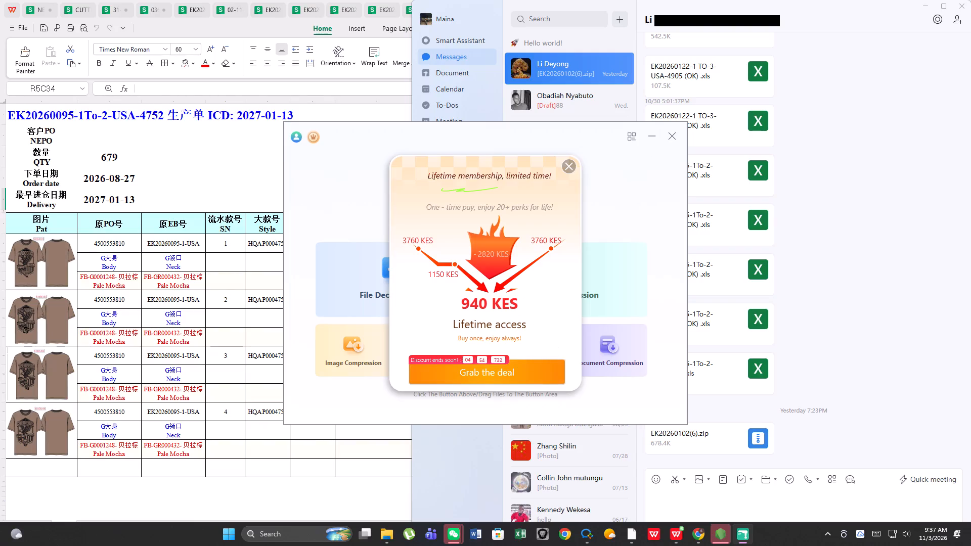
pyautogui.click(567, 161)
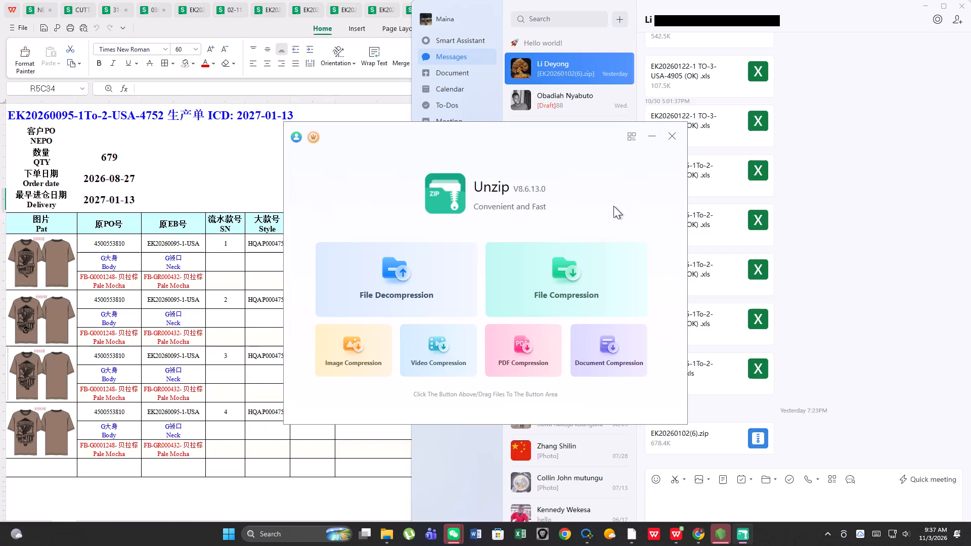
pyautogui.moveTo(532, 204); pyautogui.dragTo(538, 203)
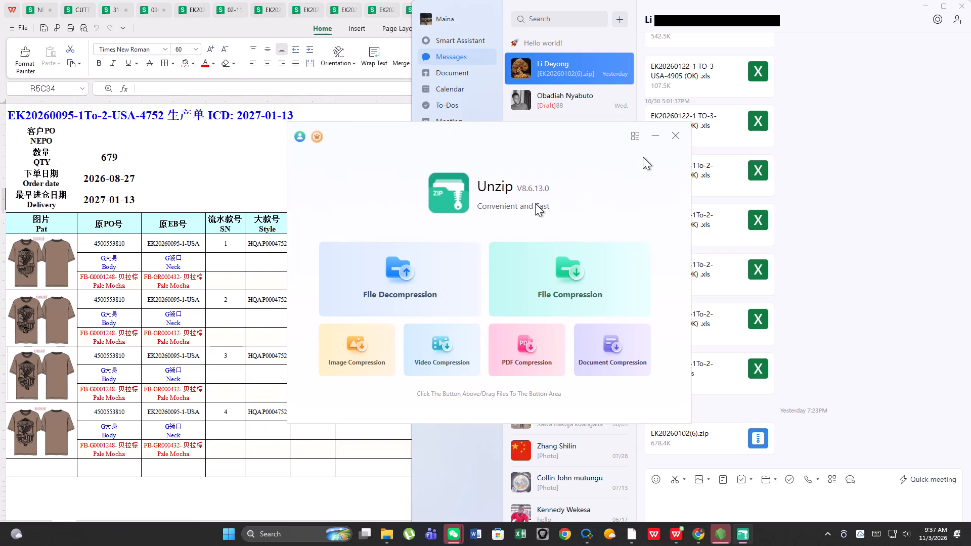
pyautogui.click(649, 134)
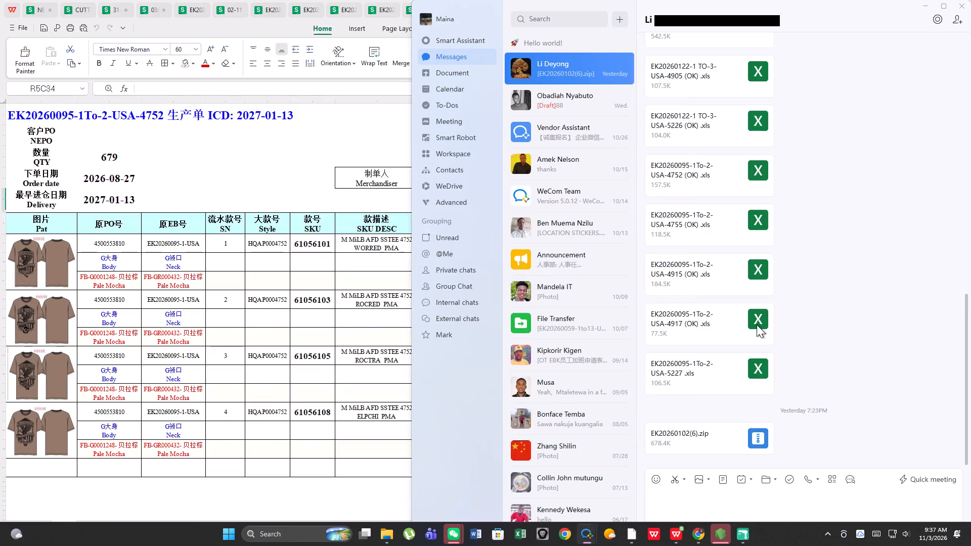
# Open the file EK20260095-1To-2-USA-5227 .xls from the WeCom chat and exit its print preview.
pyautogui.scroll(-3, 676, 221)
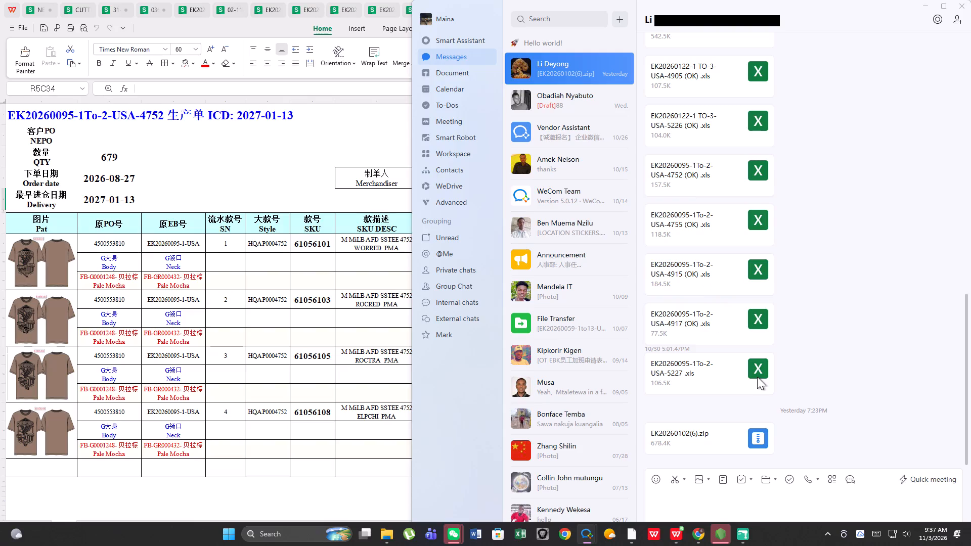
pyautogui.doubleClick(719, 369)
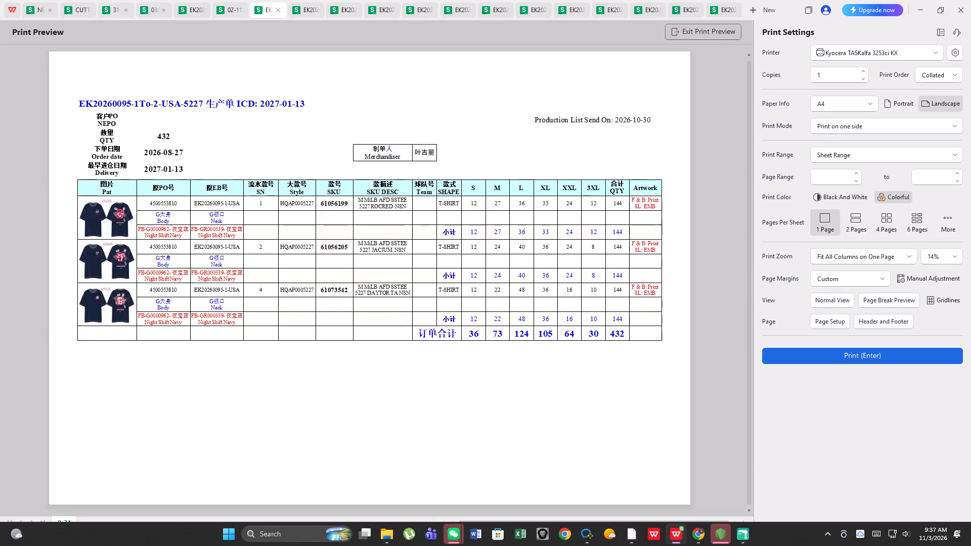
pyautogui.click(712, 32)
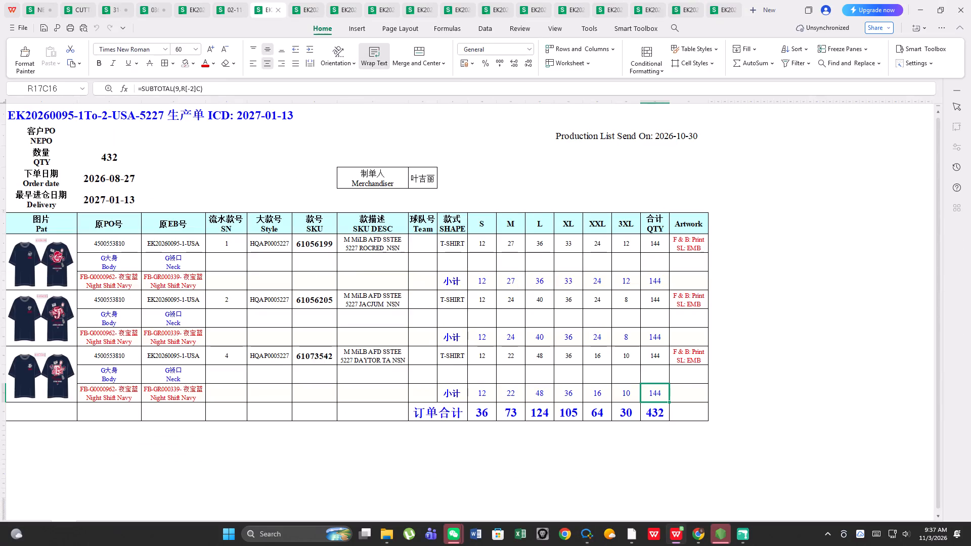
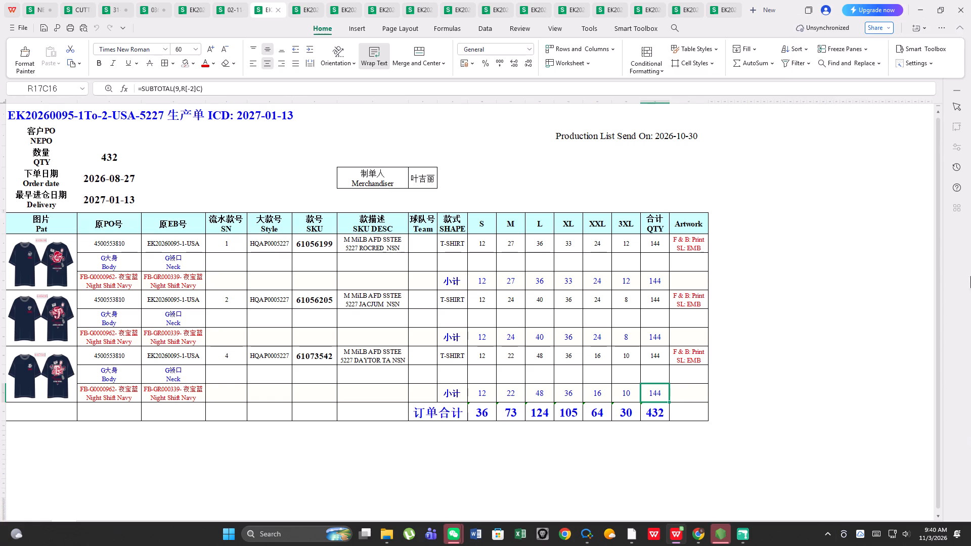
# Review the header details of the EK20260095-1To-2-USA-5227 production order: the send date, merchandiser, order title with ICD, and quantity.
pyautogui.click(799, 227)
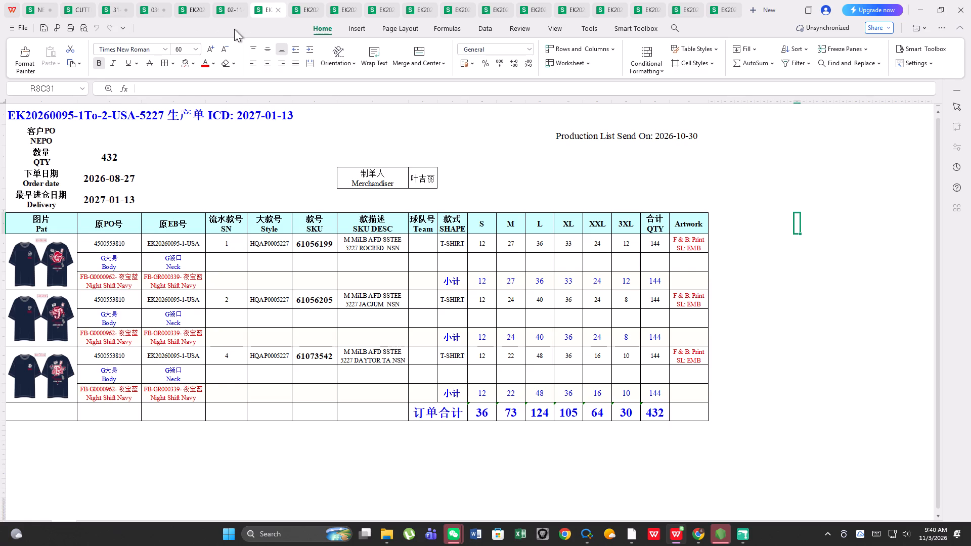
pyautogui.click(821, 144)
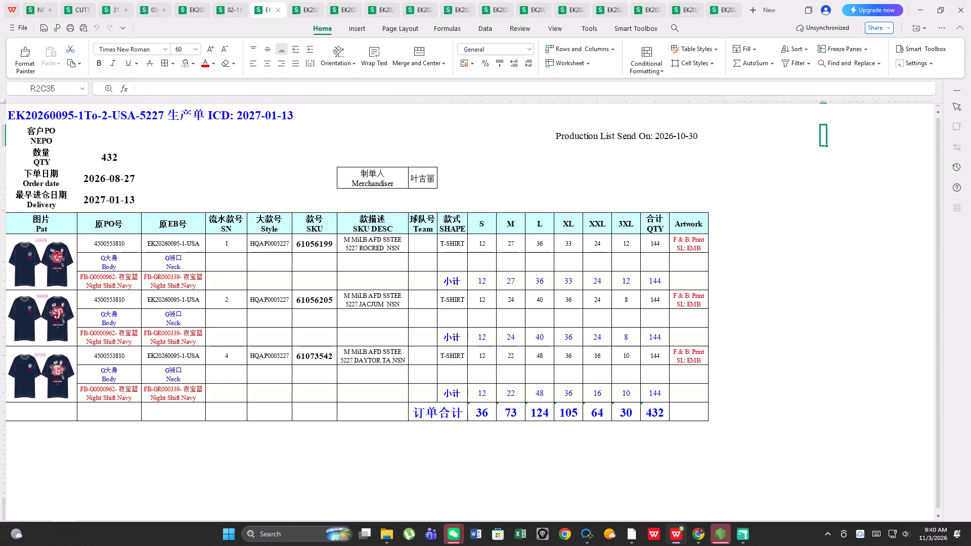
pyautogui.moveTo(561, 137); pyautogui.dragTo(702, 131)
pyautogui.click(900, 168)
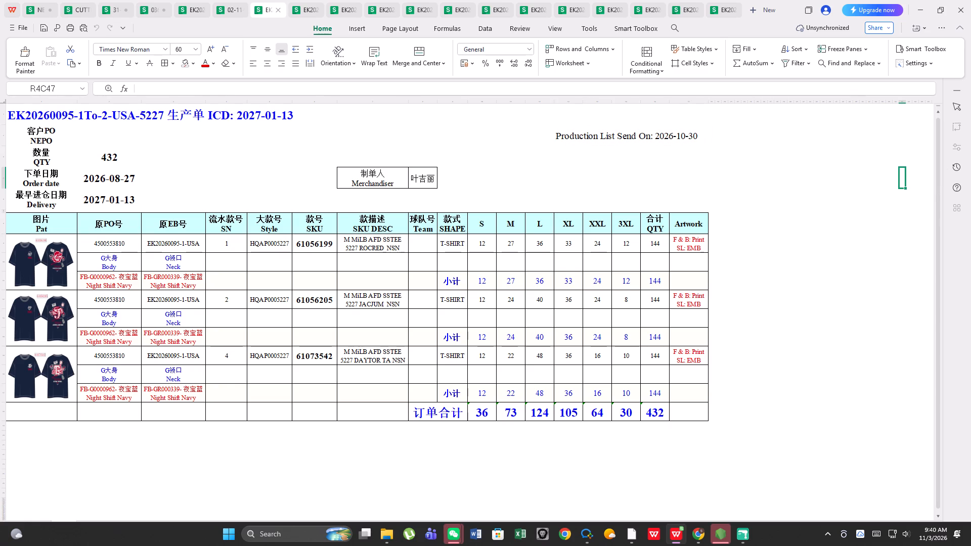
pyautogui.moveTo(334, 172); pyautogui.dragTo(458, 181)
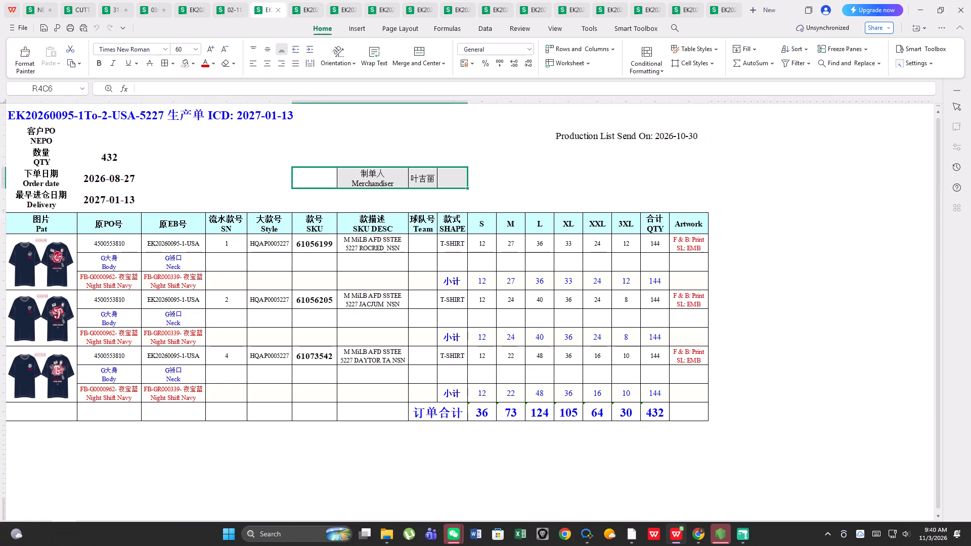
pyautogui.click(842, 169)
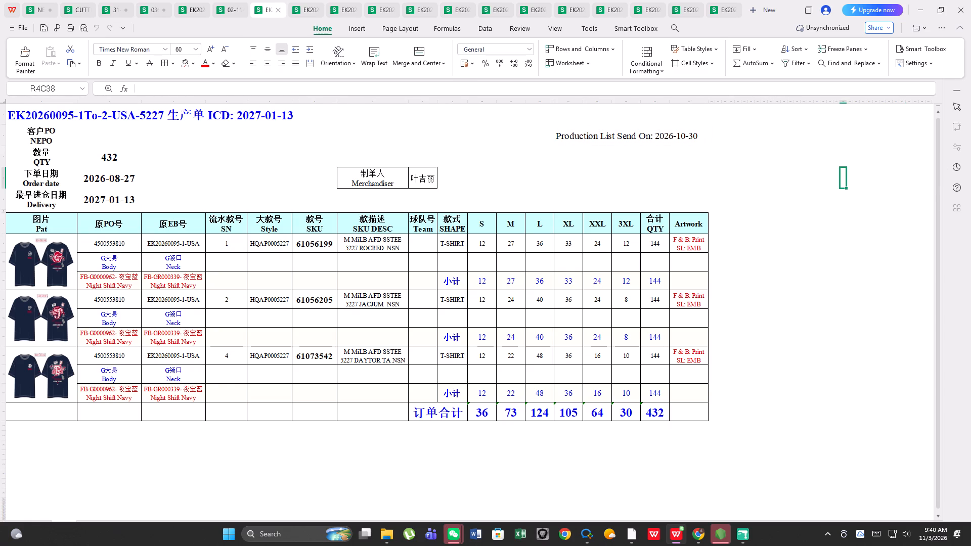
pyautogui.moveTo(20, 113); pyautogui.dragTo(294, 109)
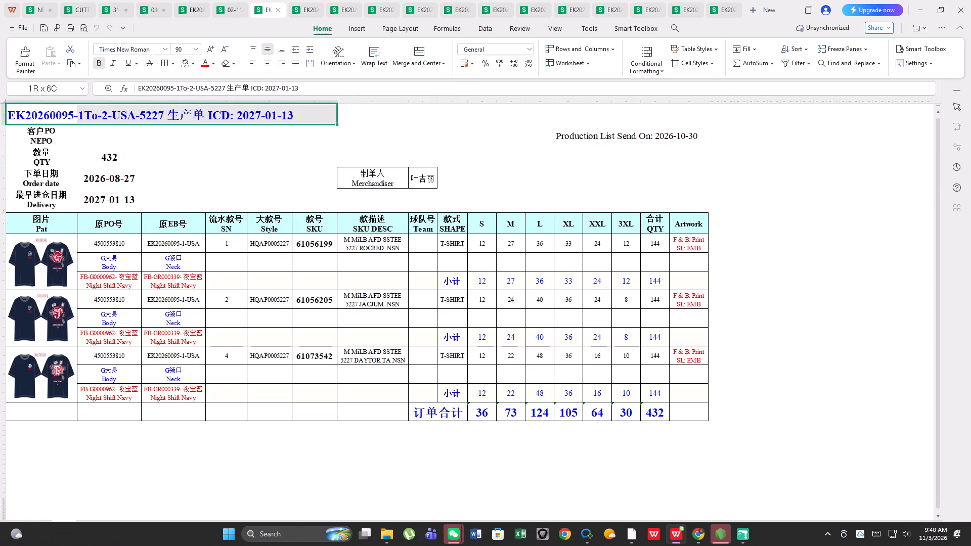
pyautogui.moveTo(294, 109); pyautogui.dragTo(295, 109)
pyautogui.click(447, 123)
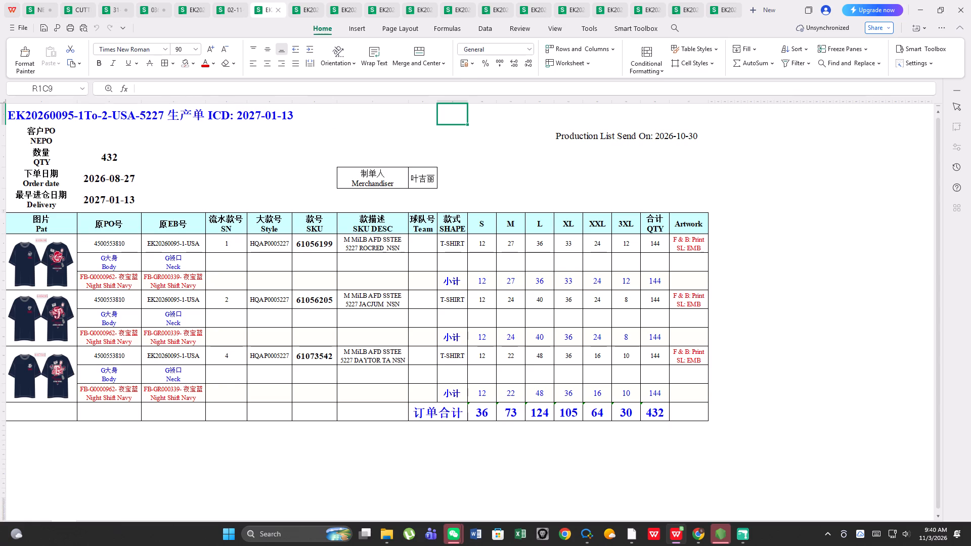
pyautogui.click(114, 157)
pyautogui.click(281, 156)
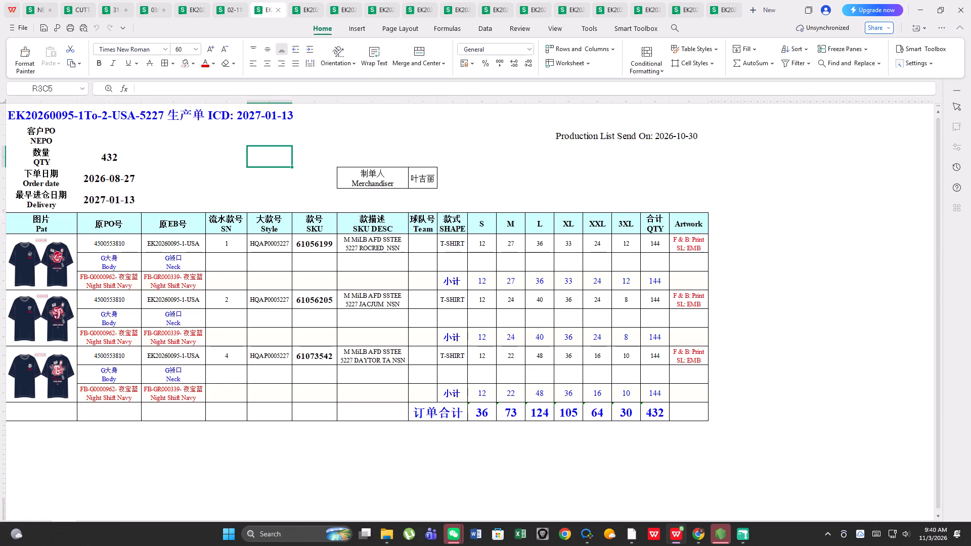
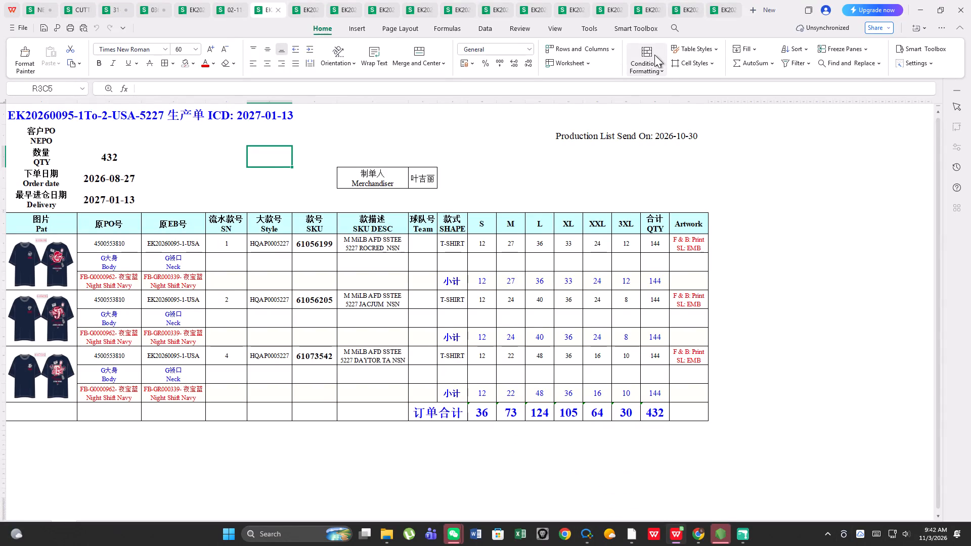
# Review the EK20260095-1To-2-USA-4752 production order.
pyautogui.click(686, 8)
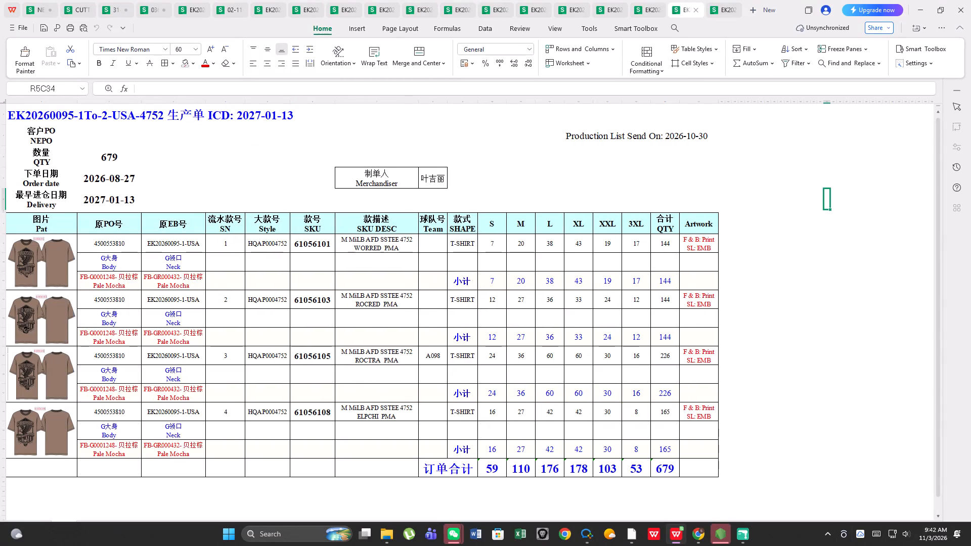
pyautogui.scroll(1, 420, 235)
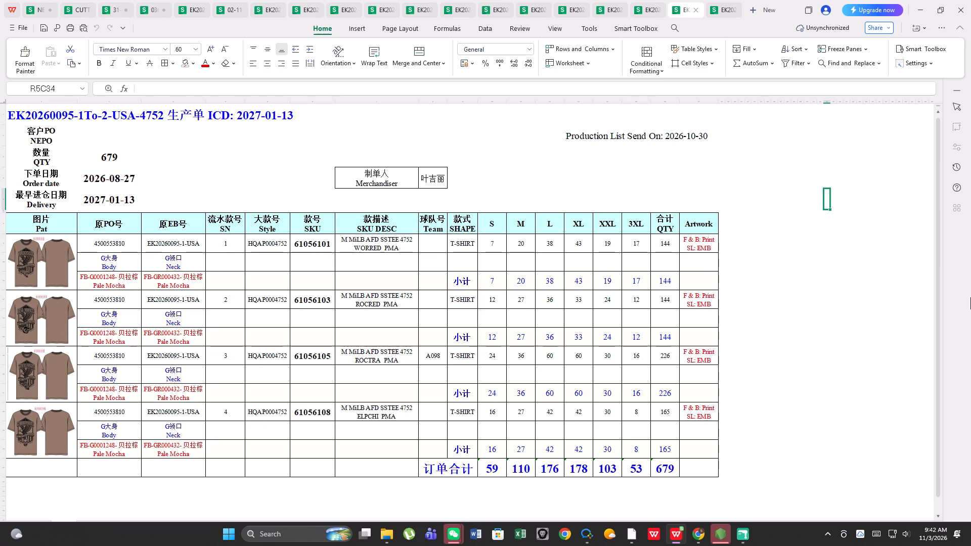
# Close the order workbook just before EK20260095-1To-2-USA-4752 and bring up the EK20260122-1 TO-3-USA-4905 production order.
pyautogui.click(656, 8)
pyautogui.click(645, 9)
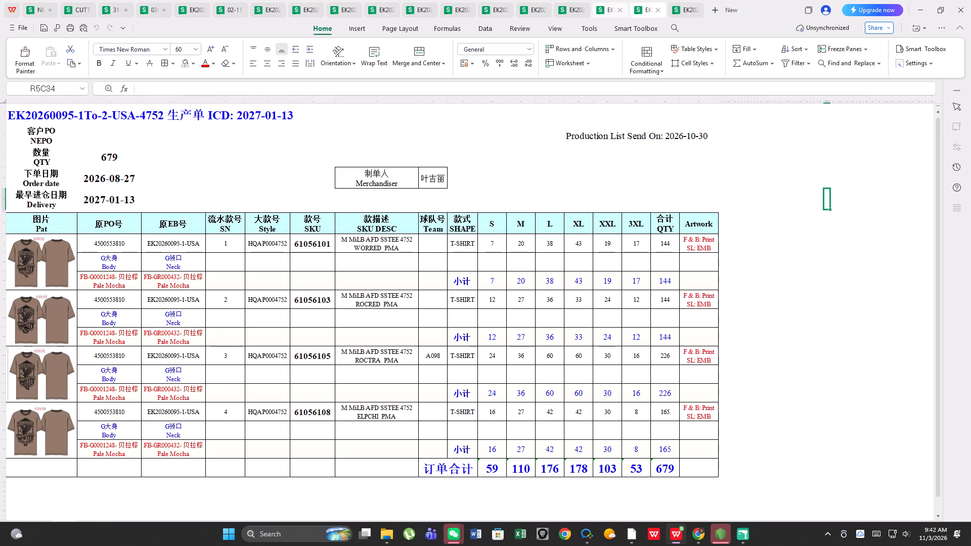
pyautogui.click(613, 9)
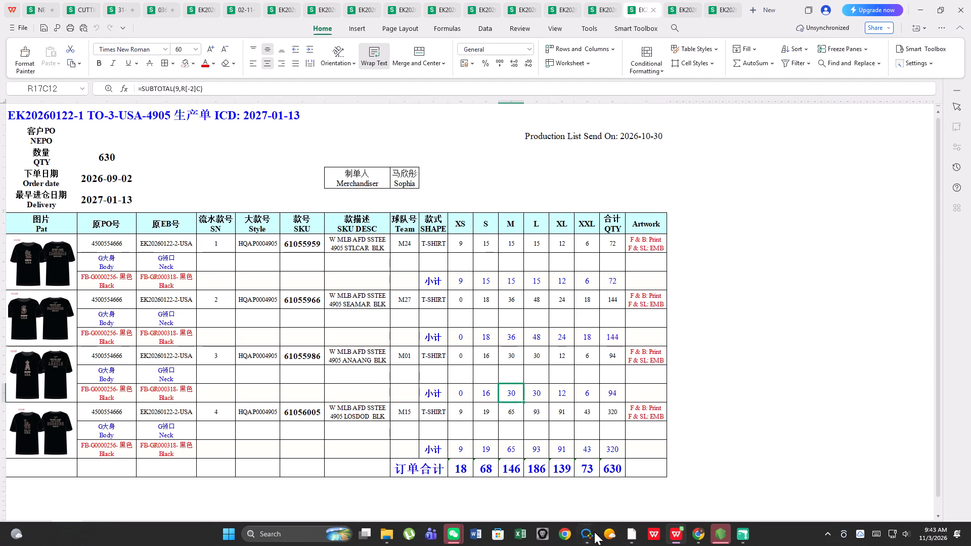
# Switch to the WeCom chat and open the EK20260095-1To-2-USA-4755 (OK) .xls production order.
pyautogui.click(543, 472)
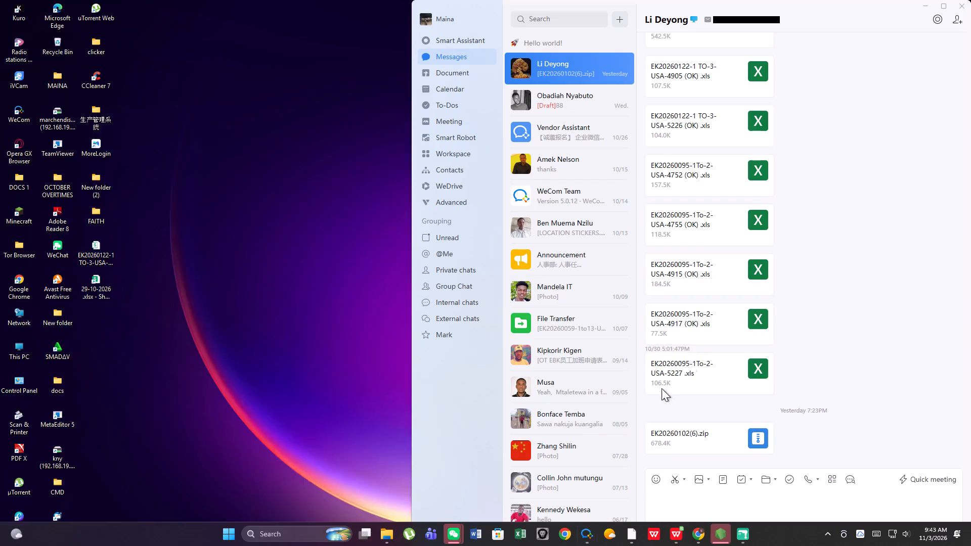
pyautogui.doubleClick(698, 224)
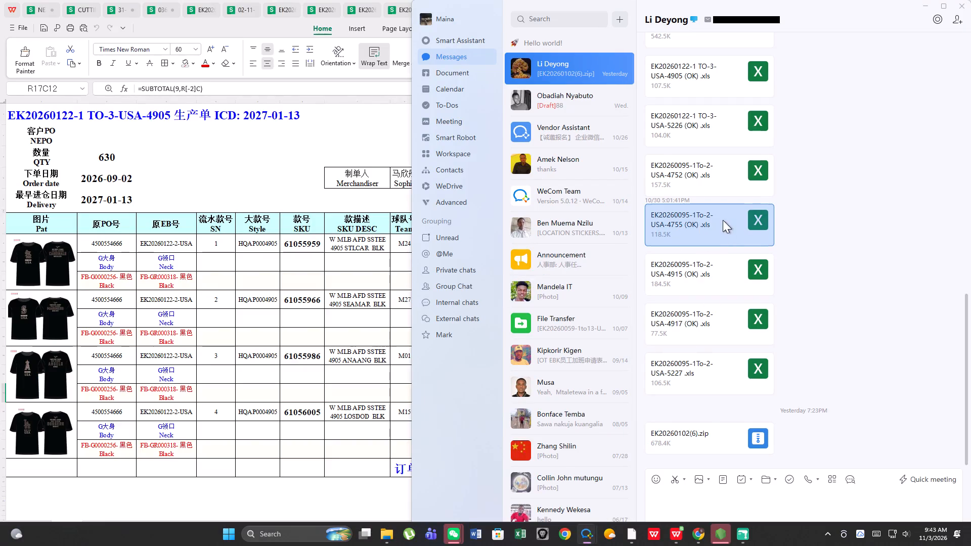
pyautogui.doubleClick(723, 220)
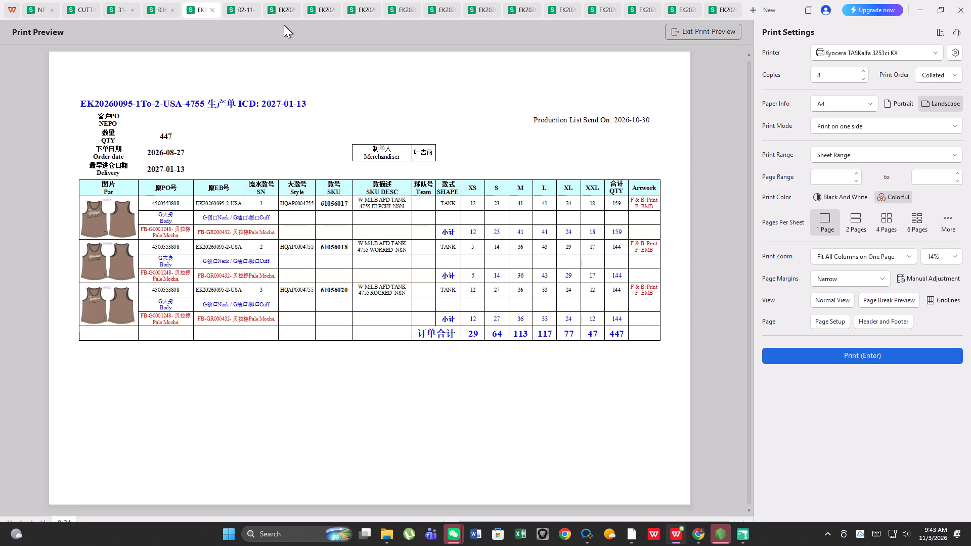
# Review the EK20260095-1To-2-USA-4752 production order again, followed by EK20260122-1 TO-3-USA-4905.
pyautogui.click(682, 9)
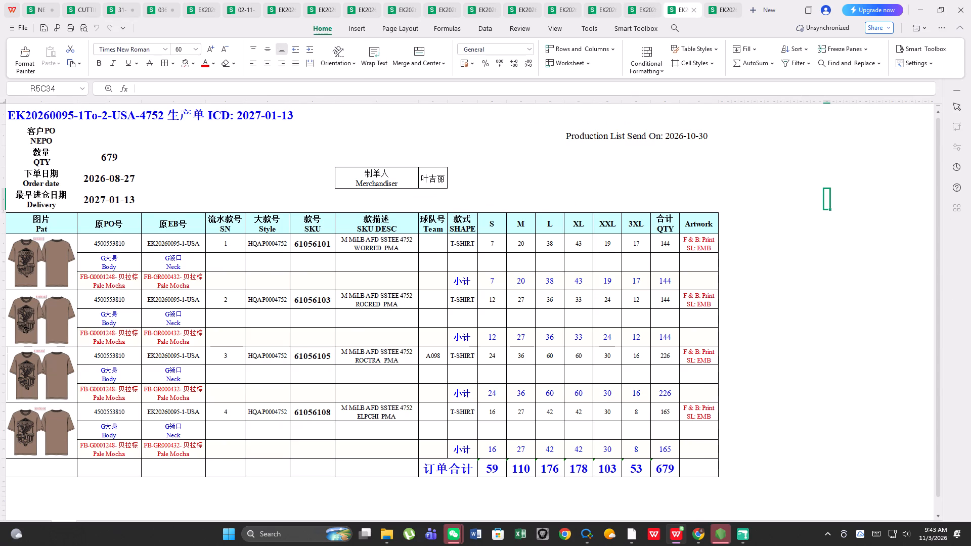
pyautogui.scroll(1, 355, 339)
pyautogui.click(649, 10)
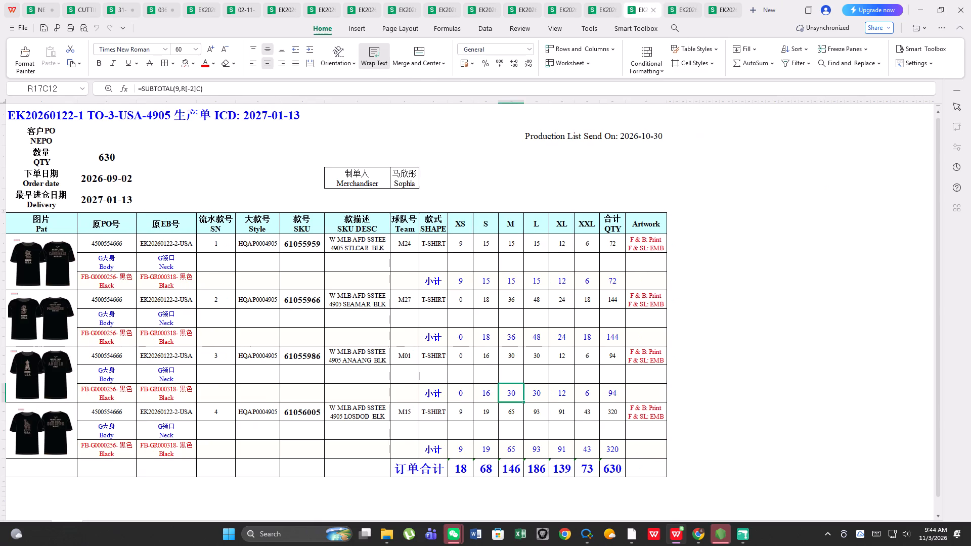
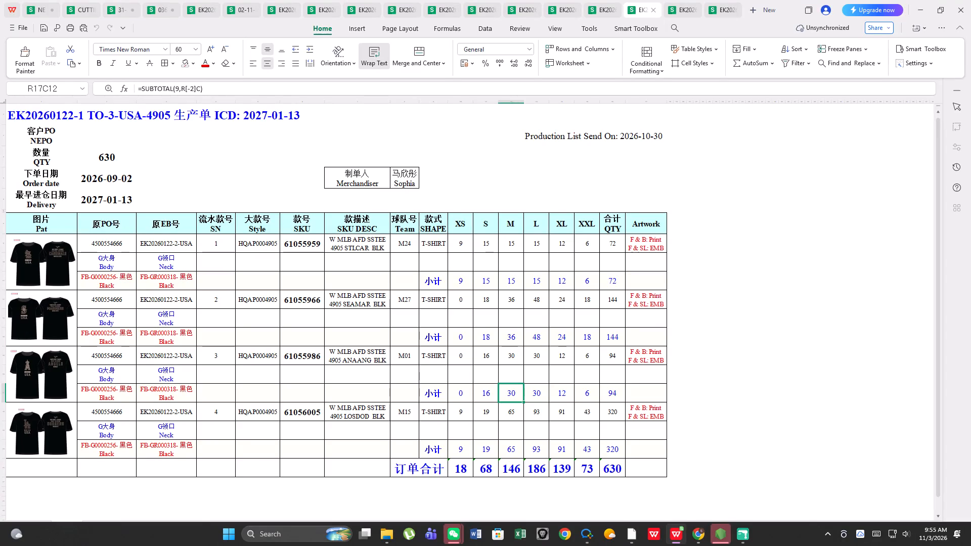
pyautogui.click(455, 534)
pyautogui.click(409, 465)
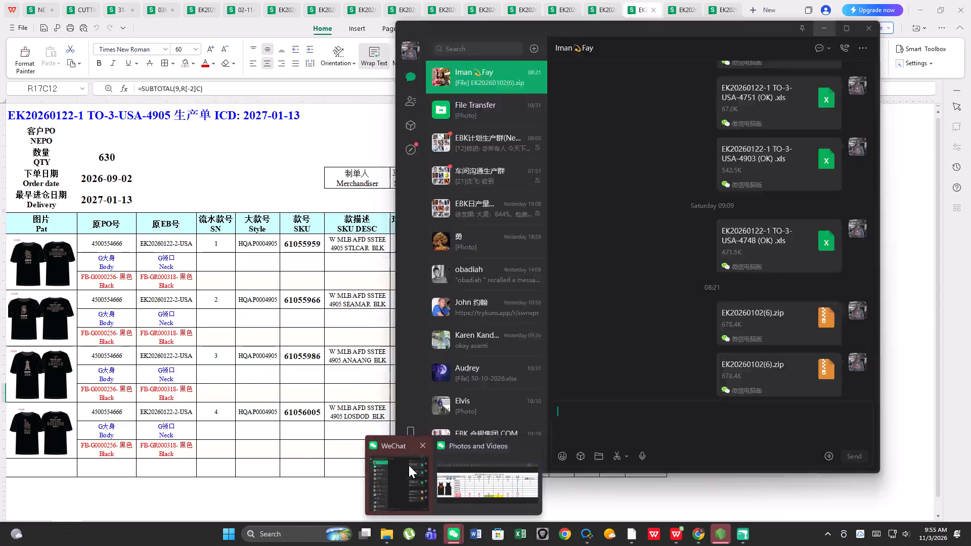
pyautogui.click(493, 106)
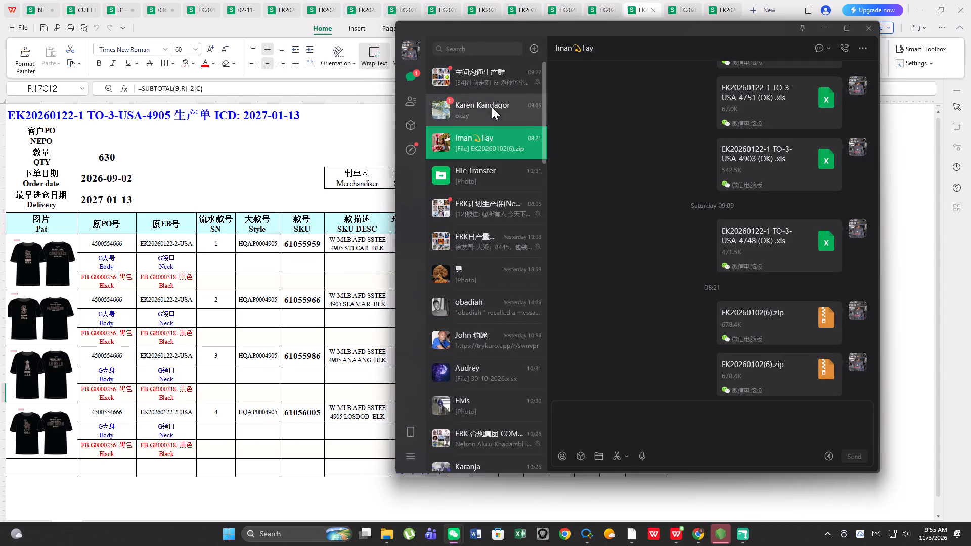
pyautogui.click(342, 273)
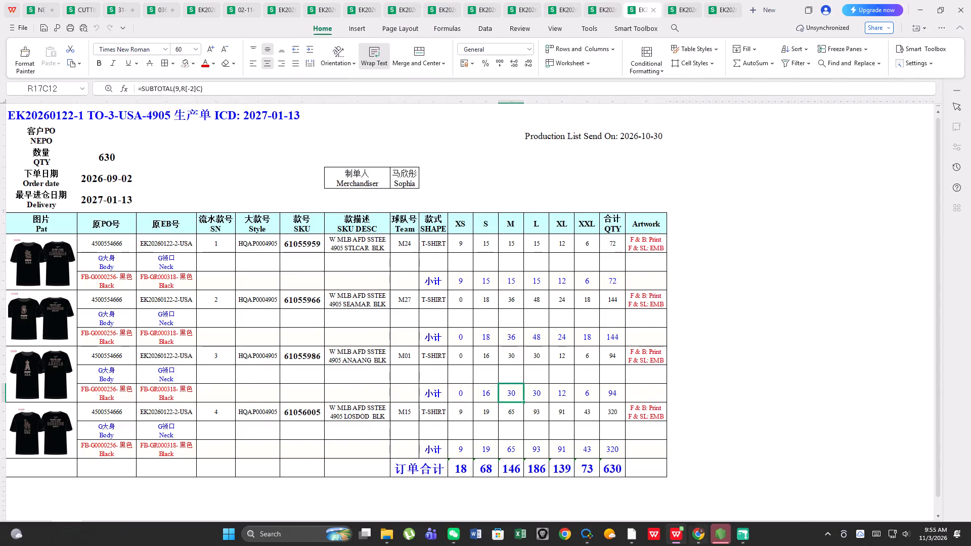
# Switch to WeCom and search its messages for 5748, followed by 151.
pyautogui.click(586, 530)
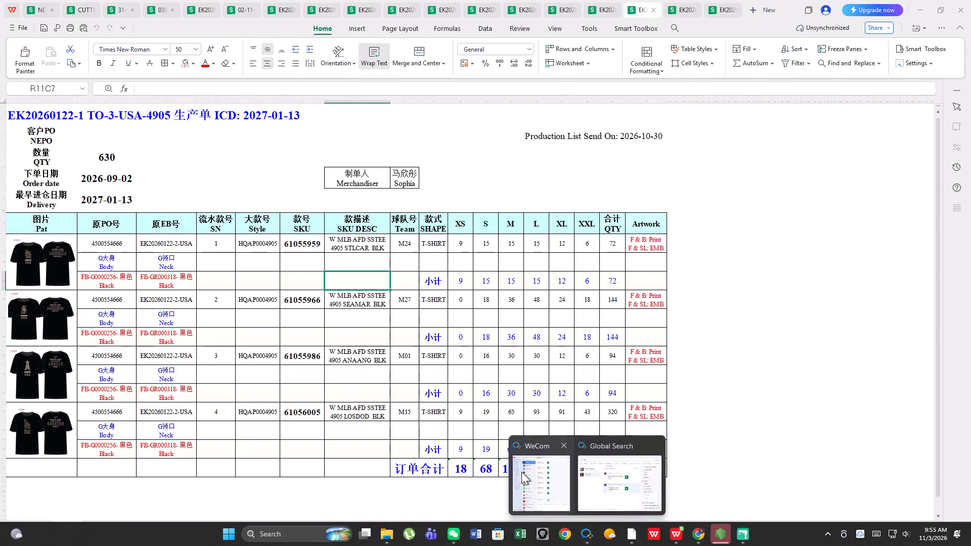
pyautogui.click(521, 472)
pyautogui.click(586, 16)
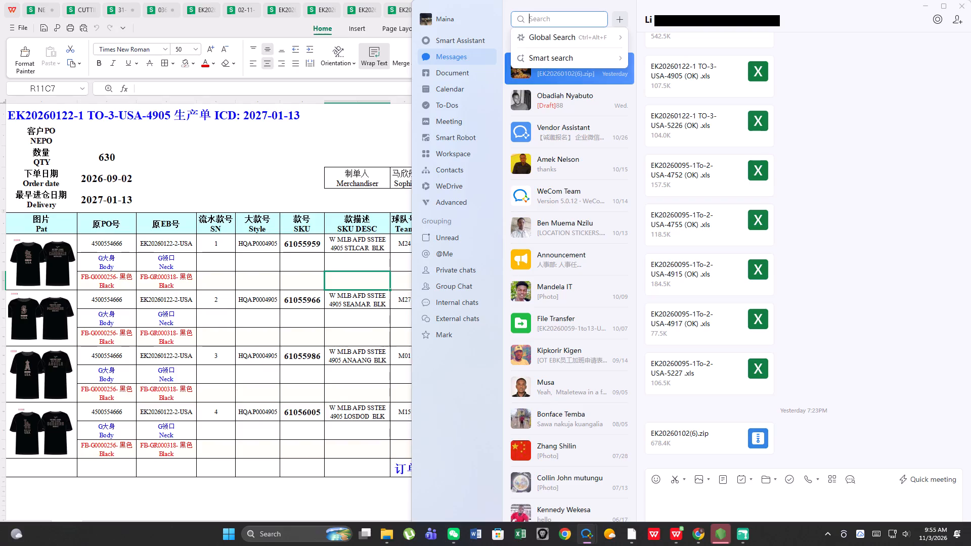
pyautogui.press('5')
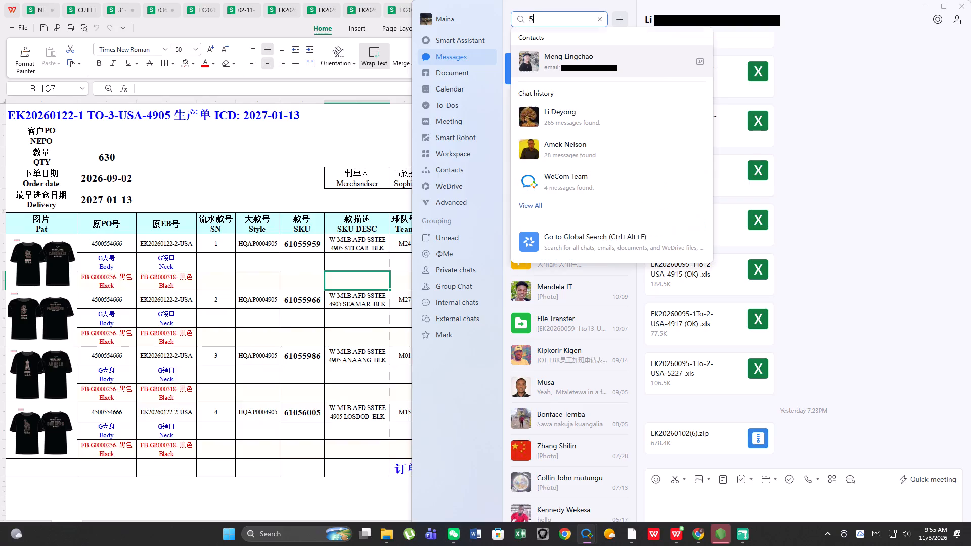
pyautogui.write('748')
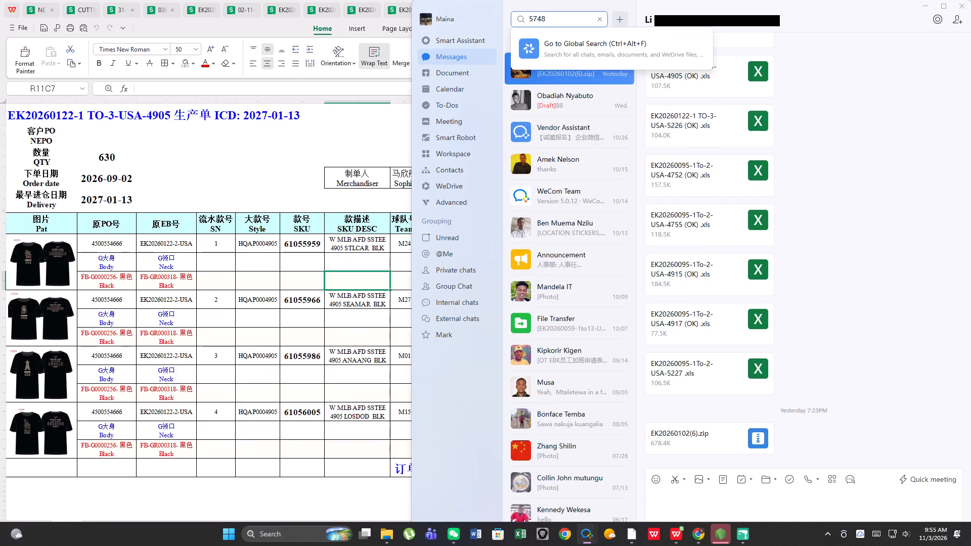
pyautogui.moveTo(569, 21); pyautogui.dragTo(479, 36)
pyautogui.write('151')
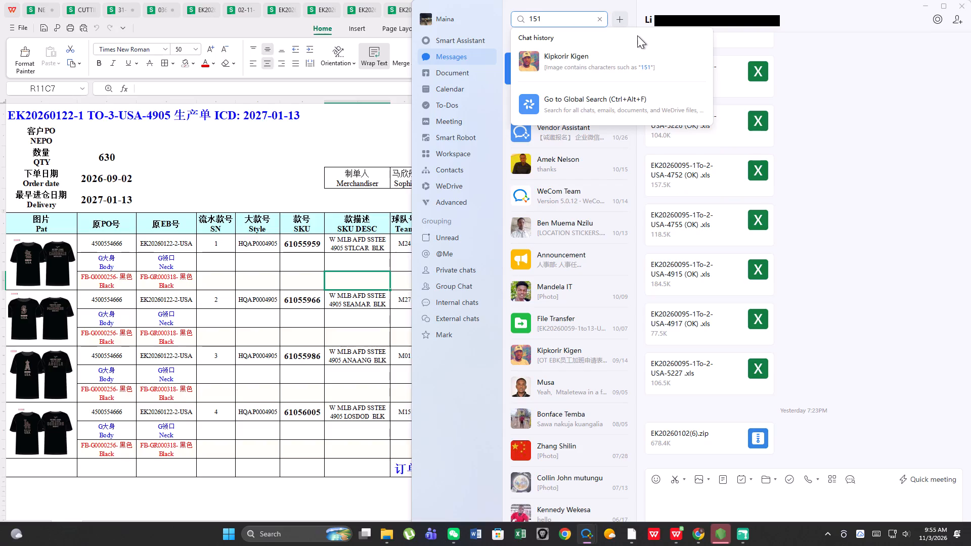
pyautogui.scroll(4, 595, 67)
pyautogui.click(823, 117)
# Find the EKST20260157USA-1 (OK) .xls production order among the older files in the current WeCom chat and open it.
pyautogui.scroll(5, 693, 150)
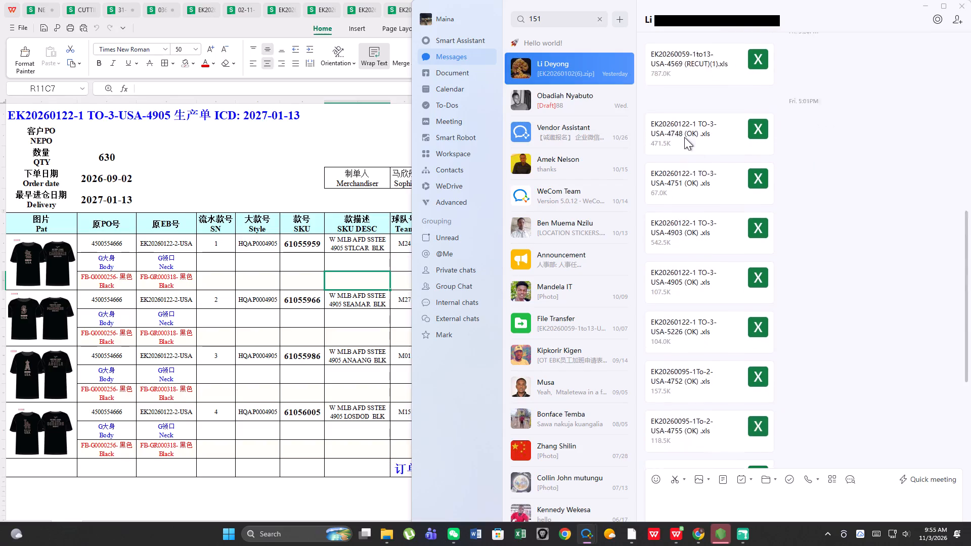
pyautogui.scroll(15, 685, 138)
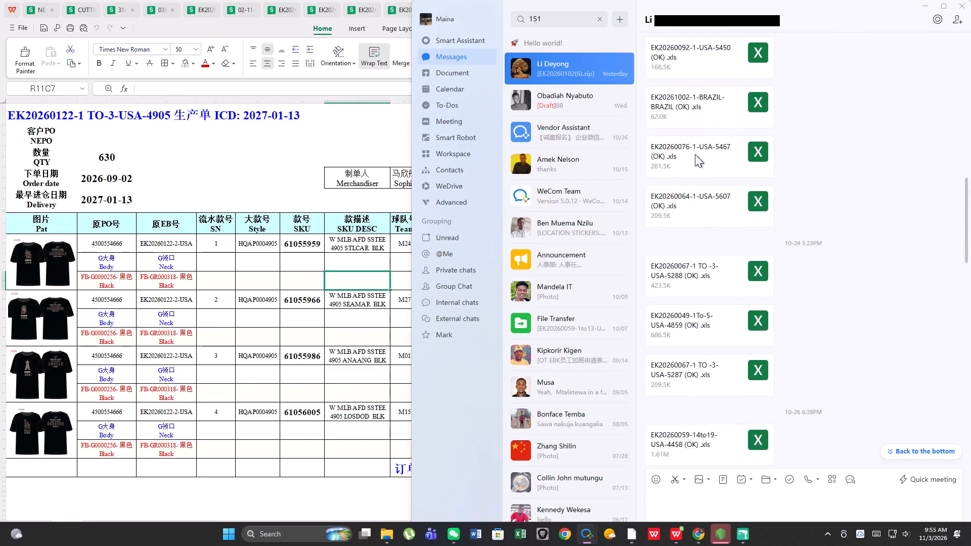
pyautogui.scroll(6, 700, 175)
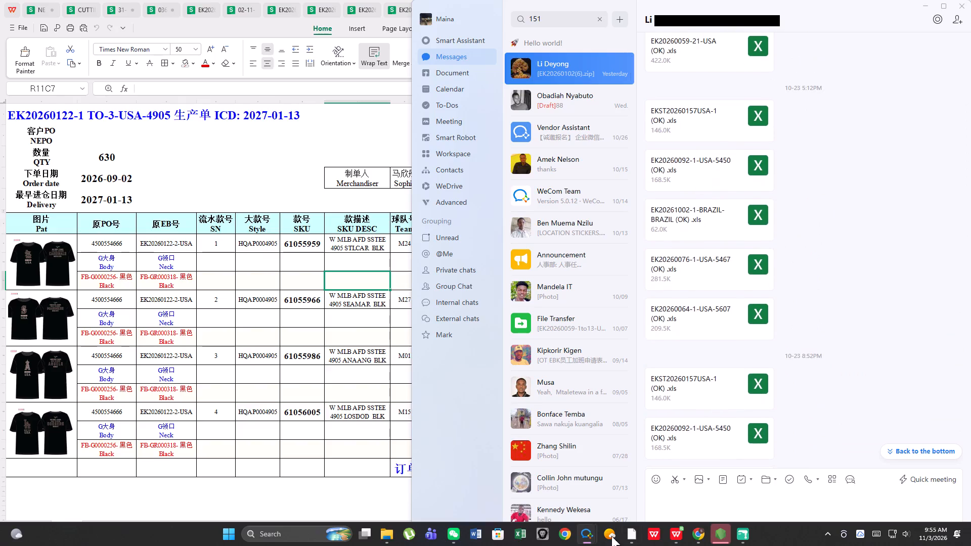
pyautogui.doubleClick(690, 383)
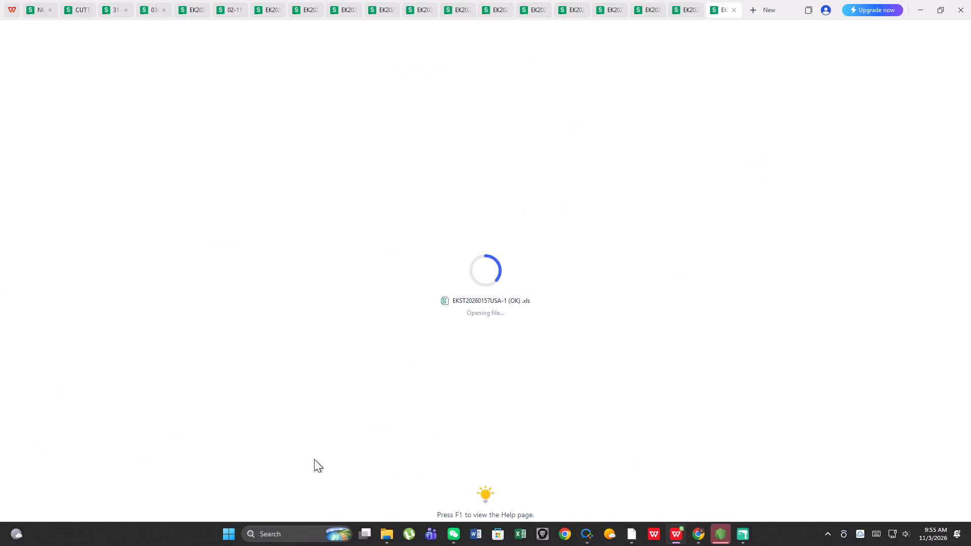
# Print the HQAP0005748 sheet of the EKST20260157USA-1 order on the Kyocera TASKalfa 3253ci KX.
pyautogui.click(712, 539)
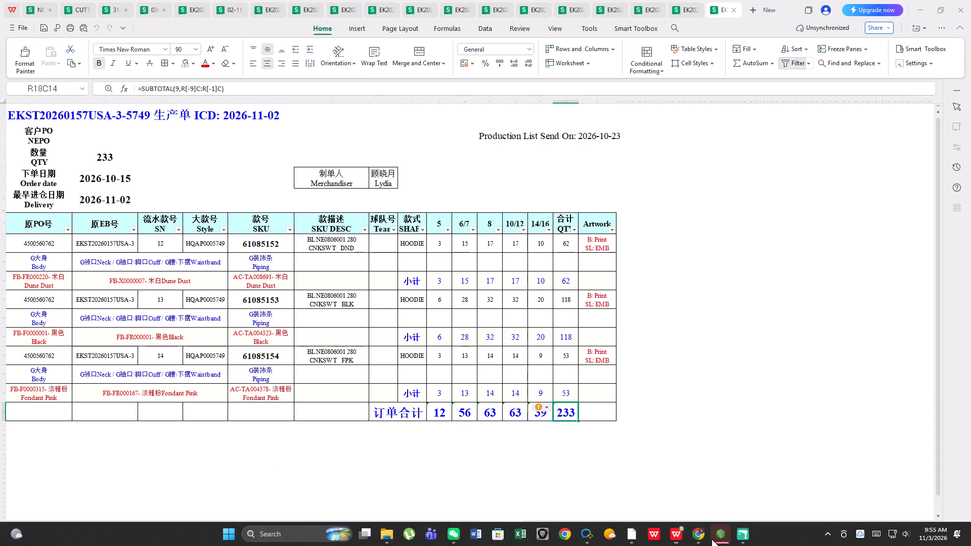
pyautogui.click(694, 441)
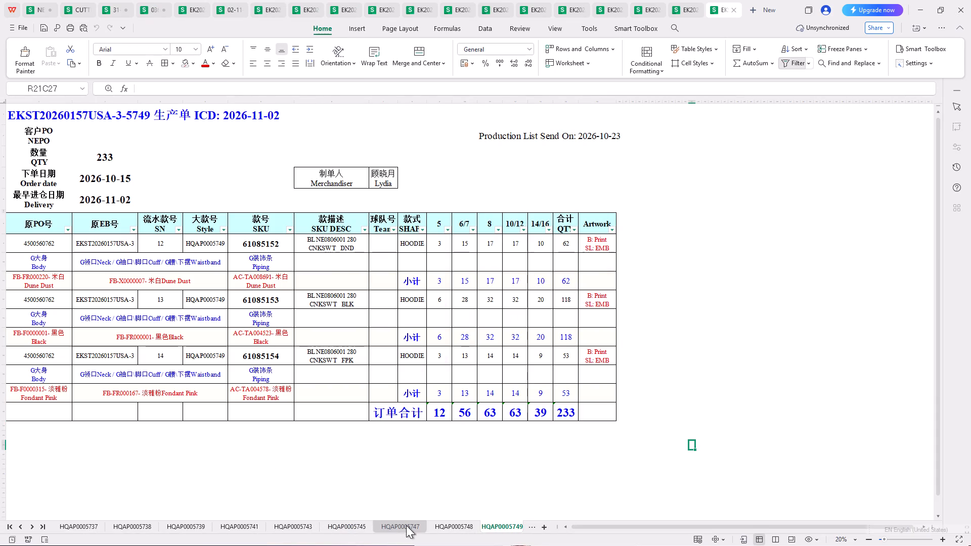
pyautogui.click(457, 521)
pyautogui.scroll(4, 161, 243)
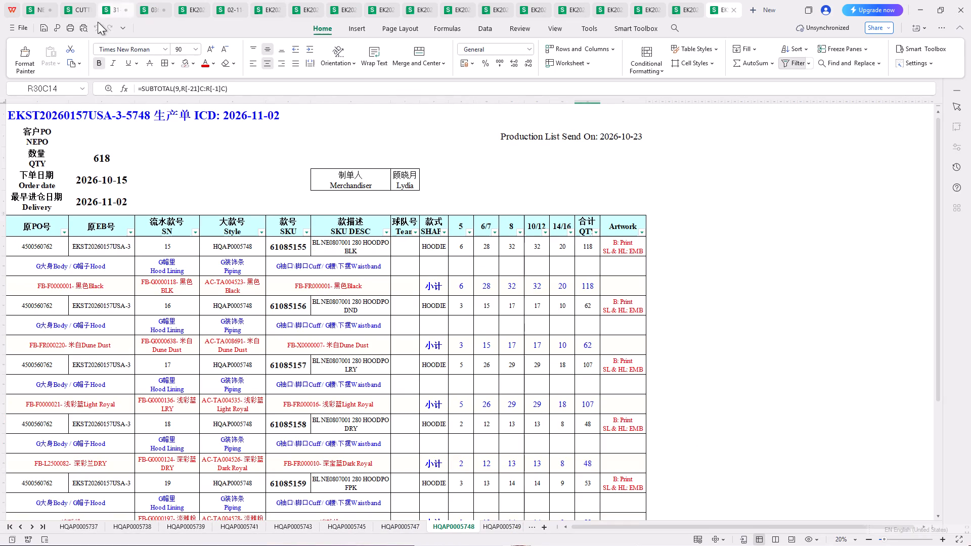
pyautogui.click(84, 25)
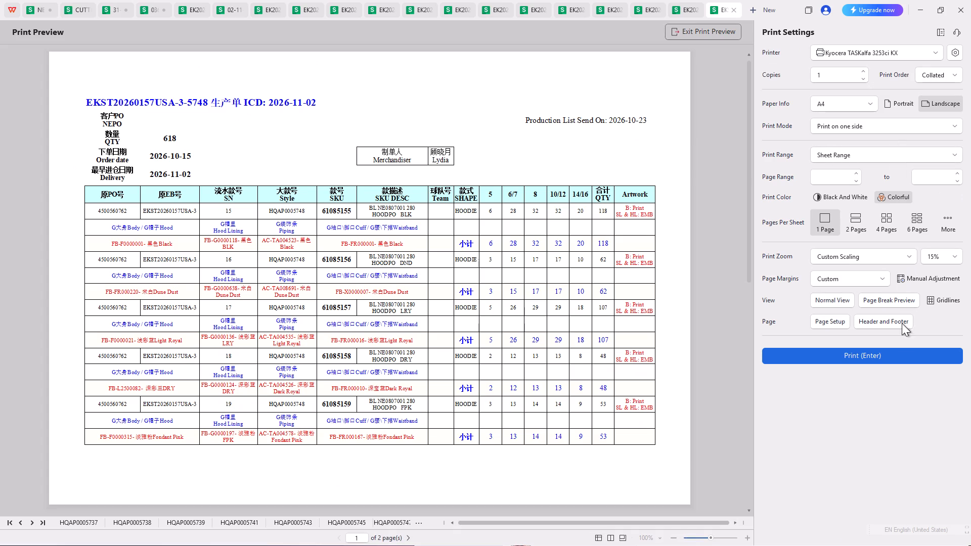
pyautogui.click(899, 353)
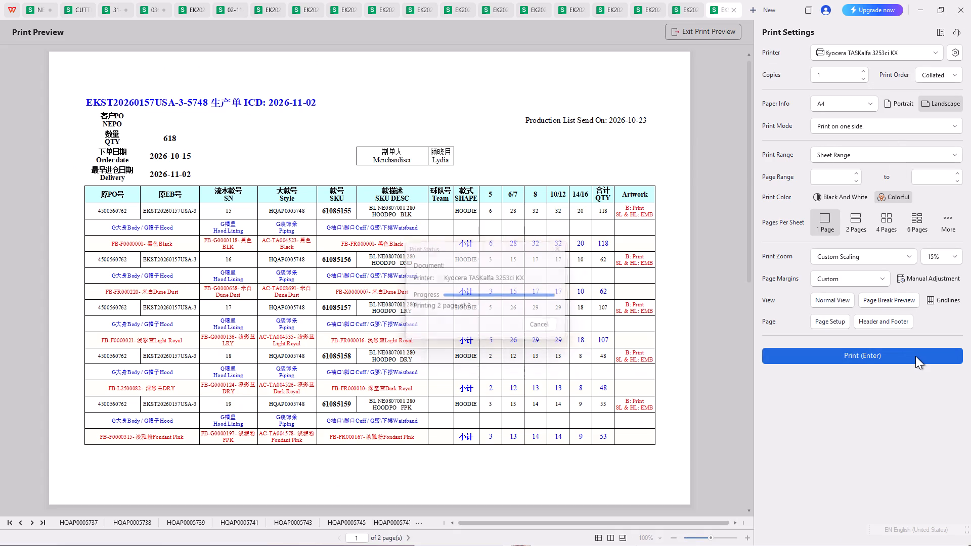
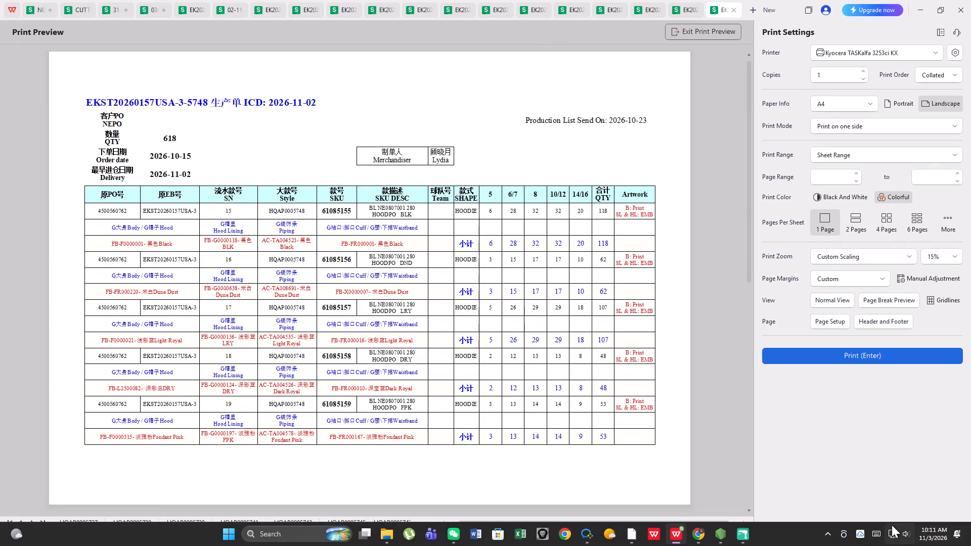
# Switch to the Windows quick settings, find the active mobile hotspot control, and go to its settings.
pyautogui.click(895, 528)
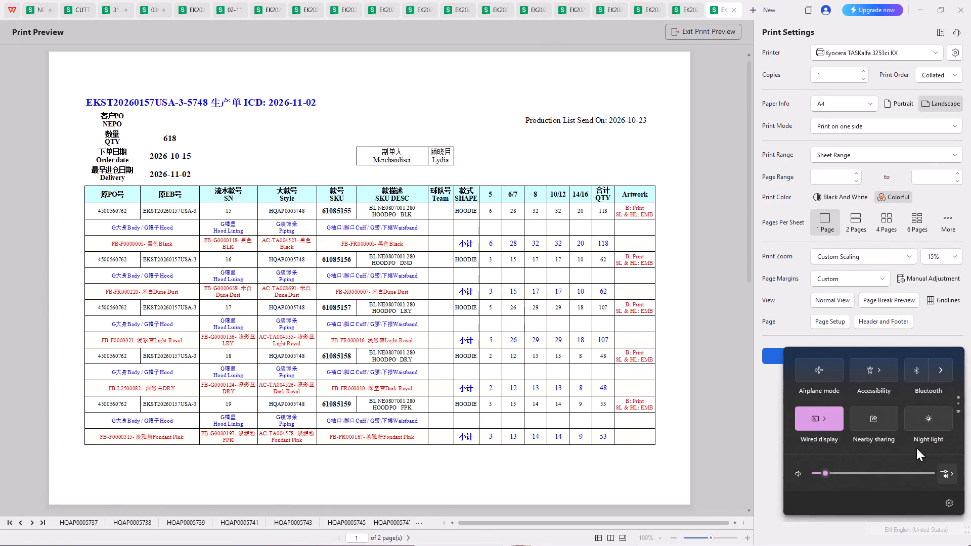
pyautogui.scroll(-2, 870, 461)
pyautogui.scroll(-2, 827, 458)
pyautogui.scroll(1, 816, 440)
pyautogui.scroll(-7, 837, 409)
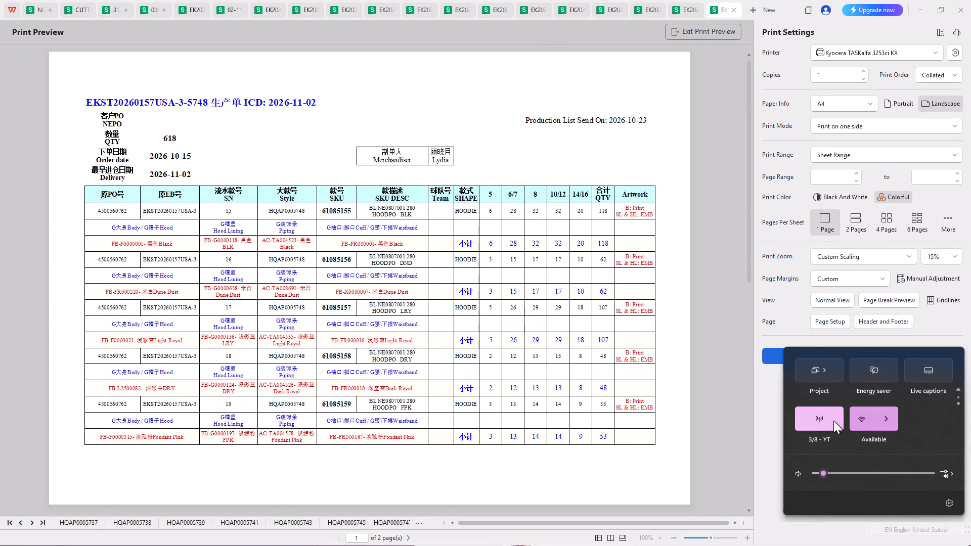
pyautogui.rightClick(822, 420)
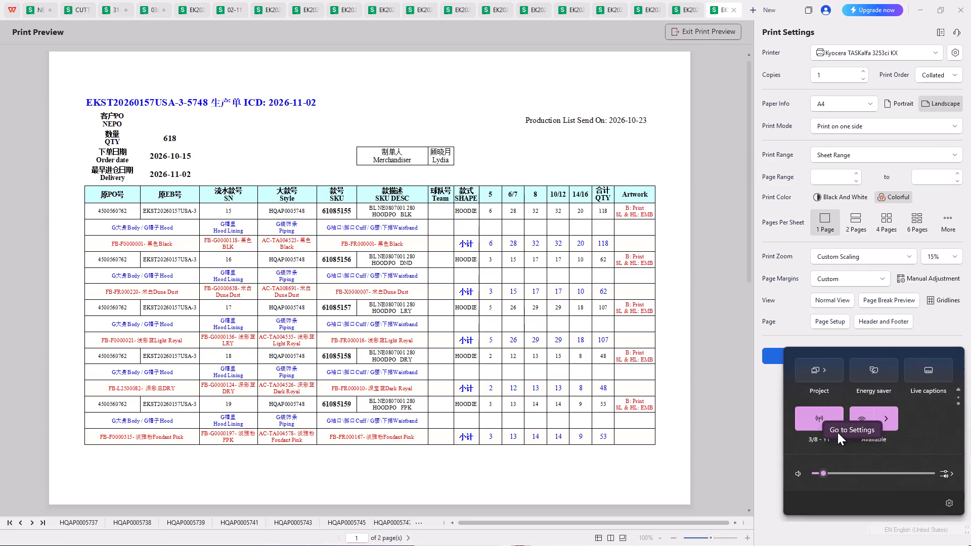
# Open the Windows Settings page for the mobile hotspot.
pyautogui.click(837, 432)
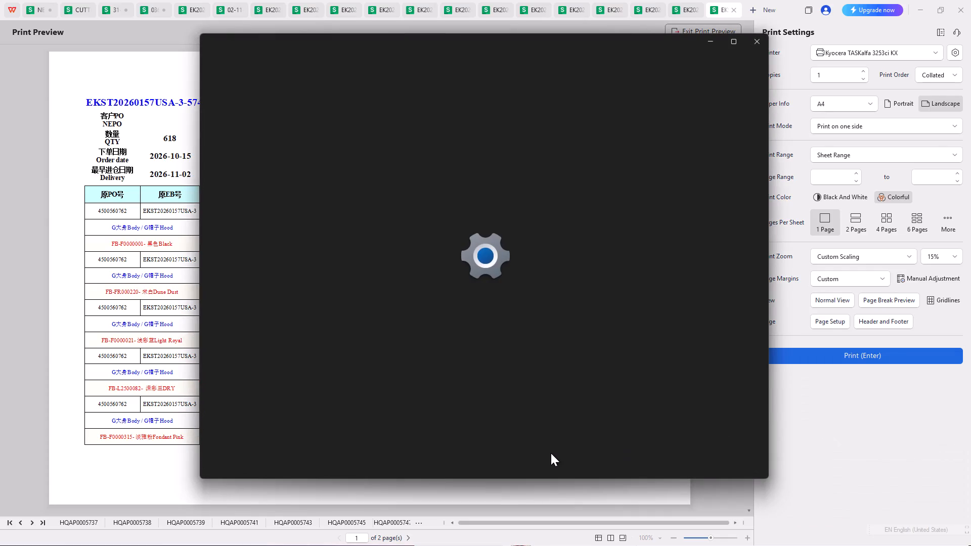
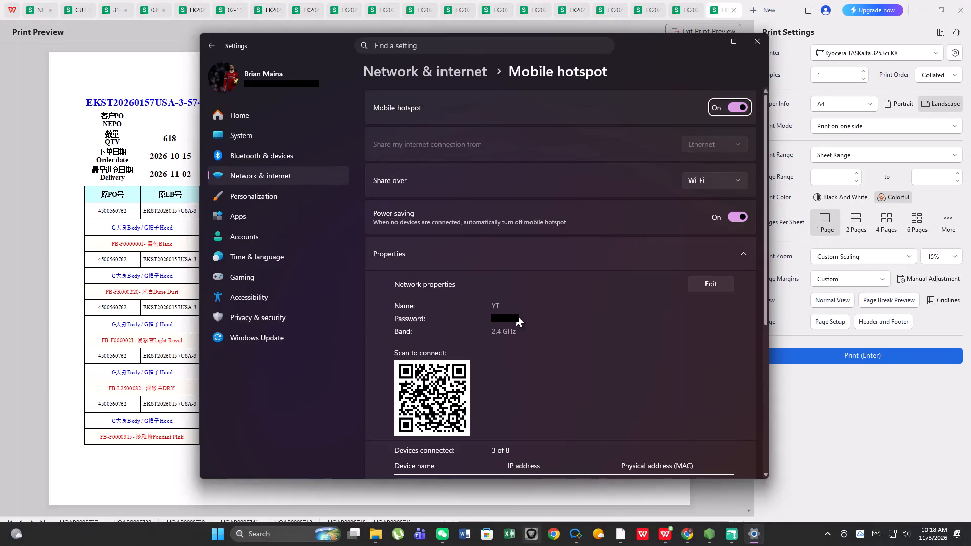
# Close the mobile hotspot settings and return to the production order's print preview.
pyautogui.click(757, 43)
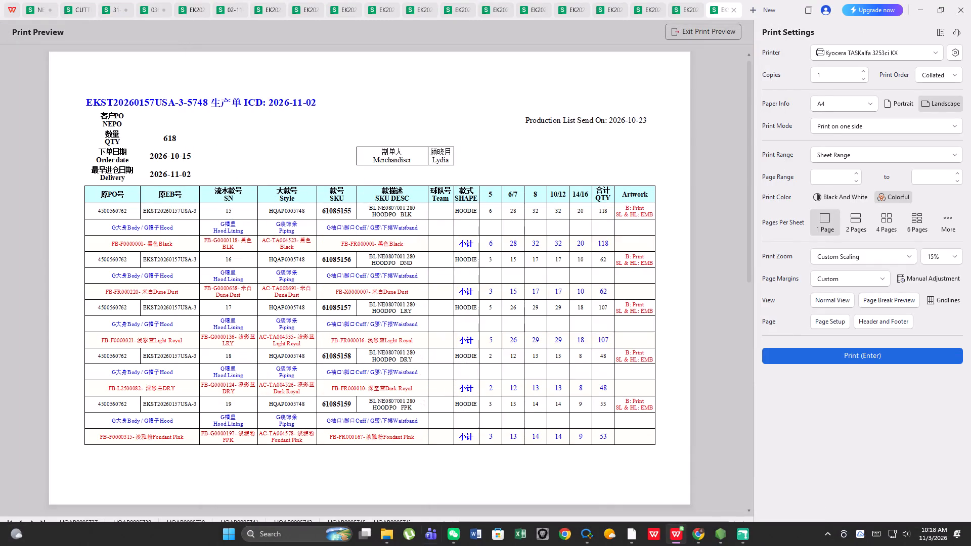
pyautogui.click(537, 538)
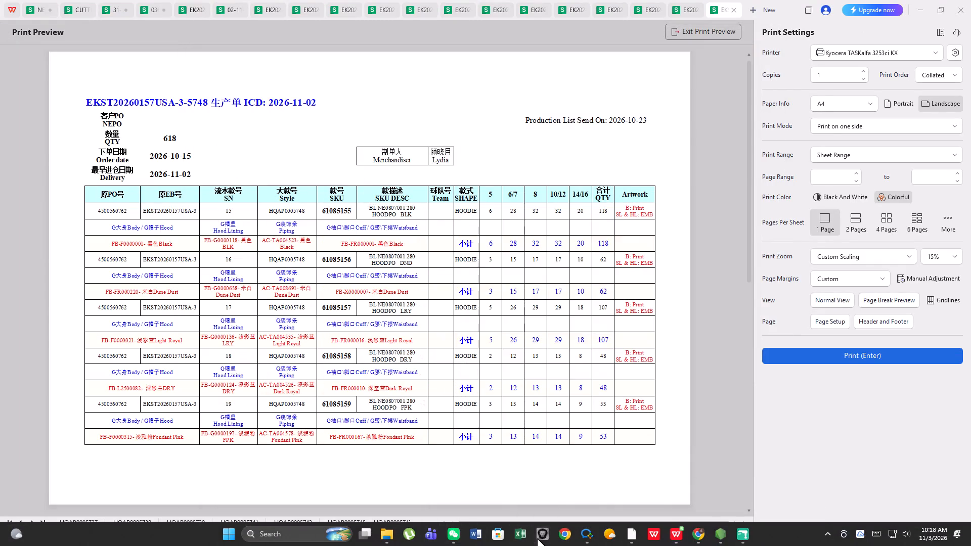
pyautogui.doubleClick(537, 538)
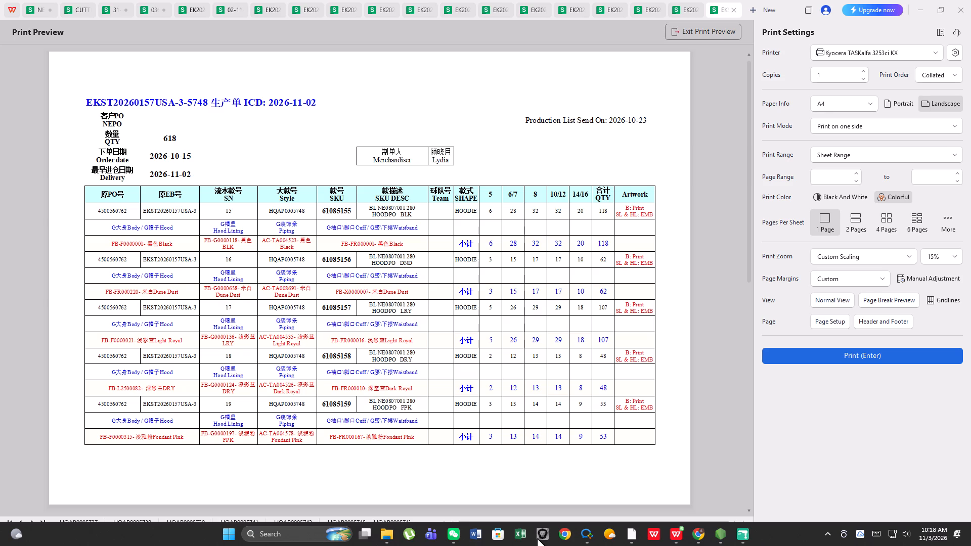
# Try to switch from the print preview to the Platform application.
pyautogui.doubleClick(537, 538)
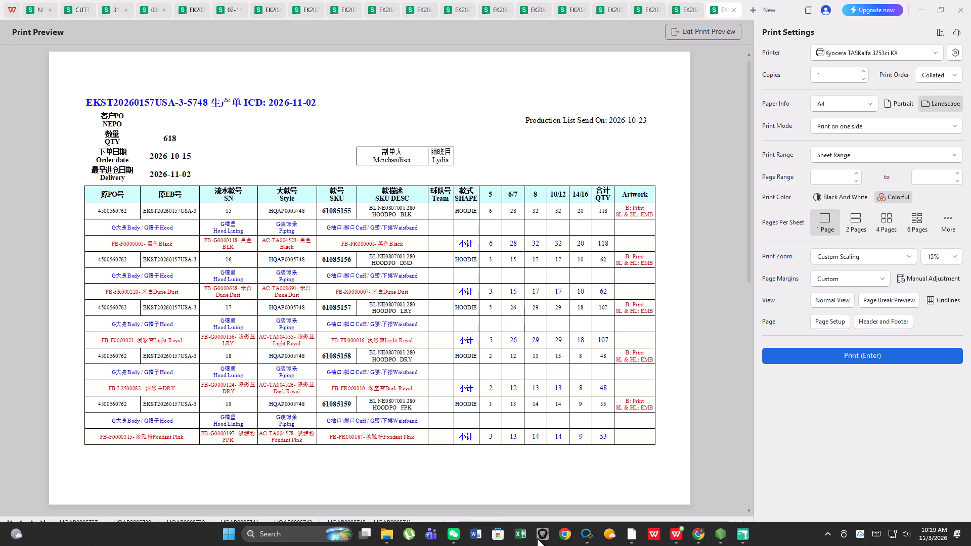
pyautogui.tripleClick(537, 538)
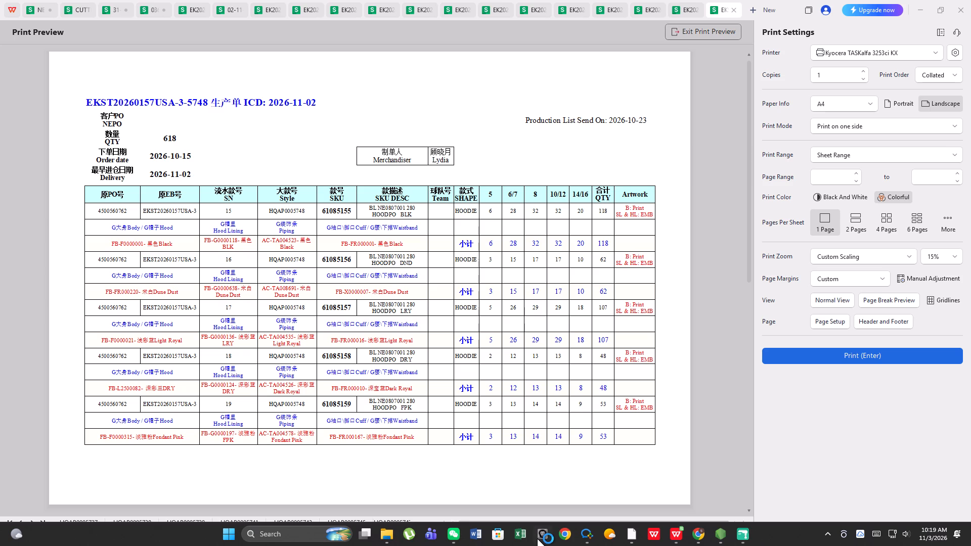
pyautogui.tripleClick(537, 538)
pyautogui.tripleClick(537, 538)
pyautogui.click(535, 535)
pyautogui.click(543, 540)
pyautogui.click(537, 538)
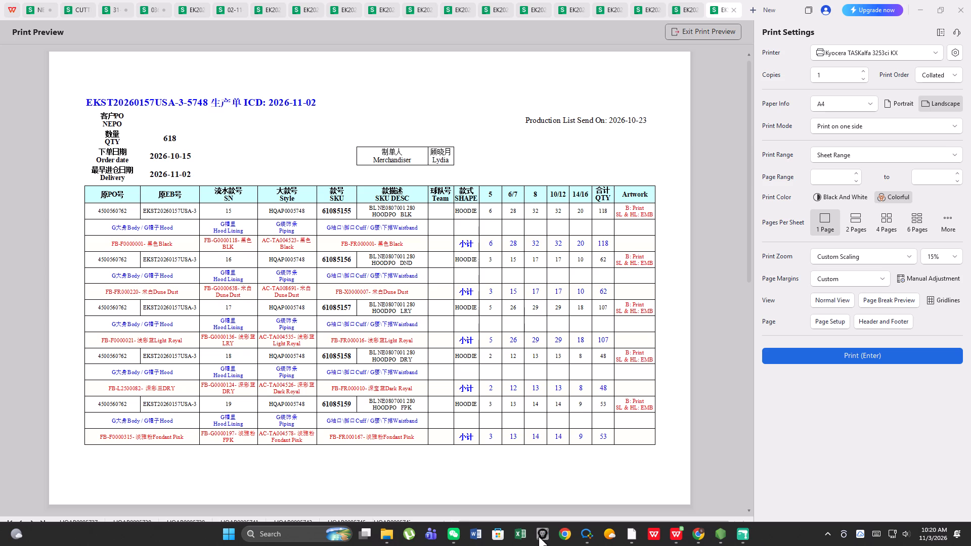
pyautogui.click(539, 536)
# Look through both pages of the EKST20260157USA-3-5748 production order in the print preview.
pyautogui.scroll(-2, 244, 243)
pyautogui.scroll(3, 311, 316)
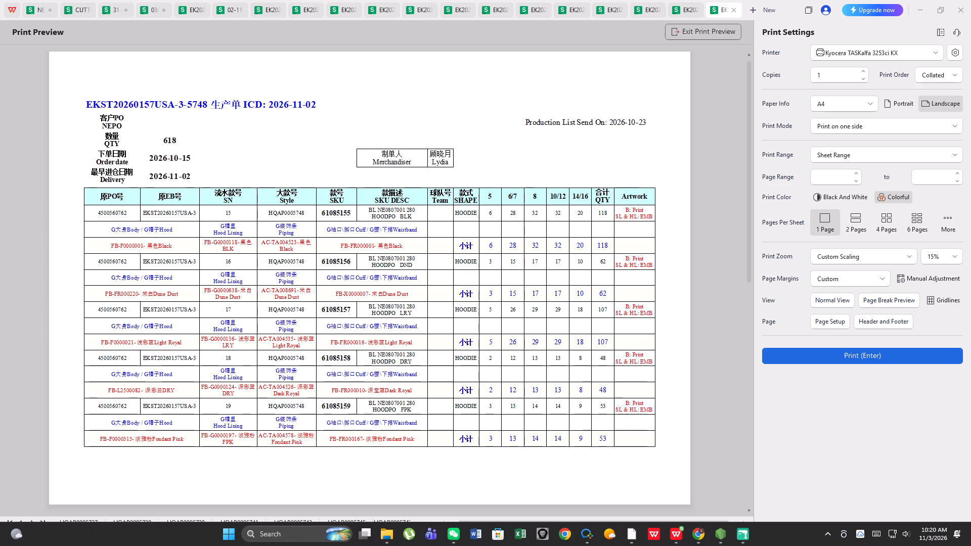
pyautogui.scroll(2, 311, 316)
pyautogui.scroll(-2, 311, 316)
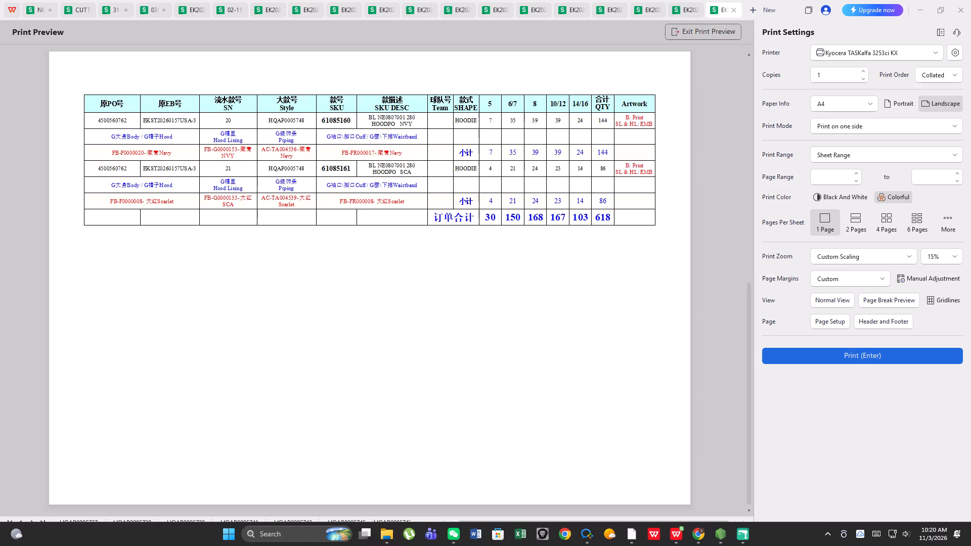
pyautogui.scroll(5, 708, 468)
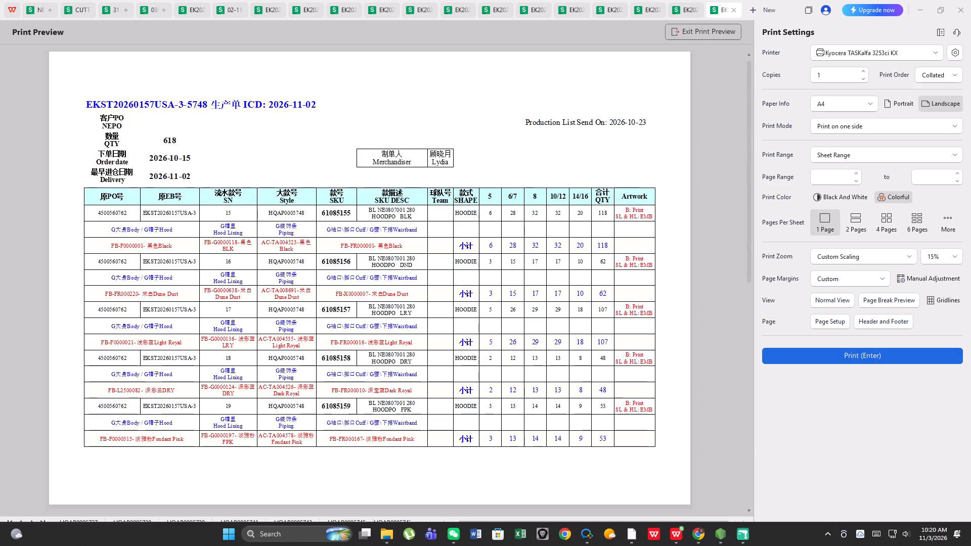
pyautogui.scroll(-3, 263, 411)
pyautogui.scroll(5, 263, 411)
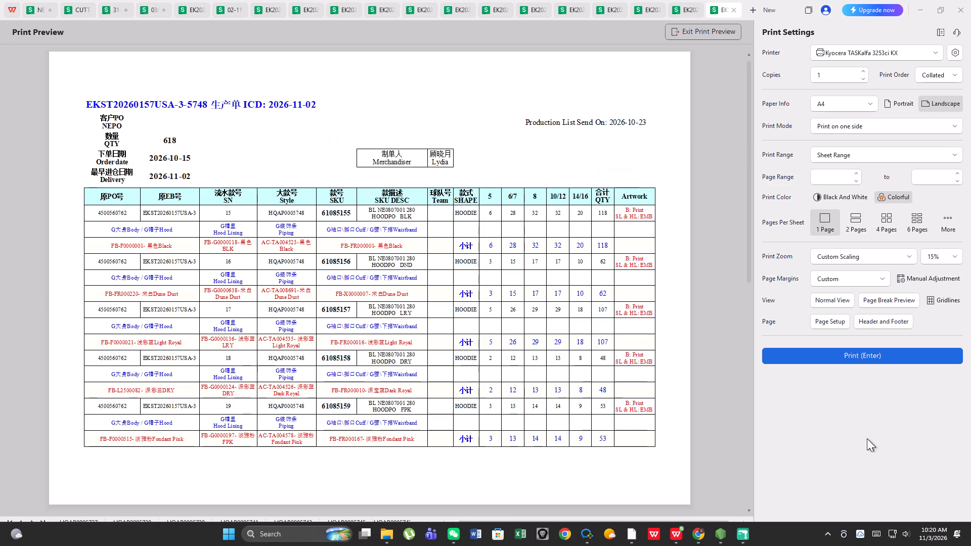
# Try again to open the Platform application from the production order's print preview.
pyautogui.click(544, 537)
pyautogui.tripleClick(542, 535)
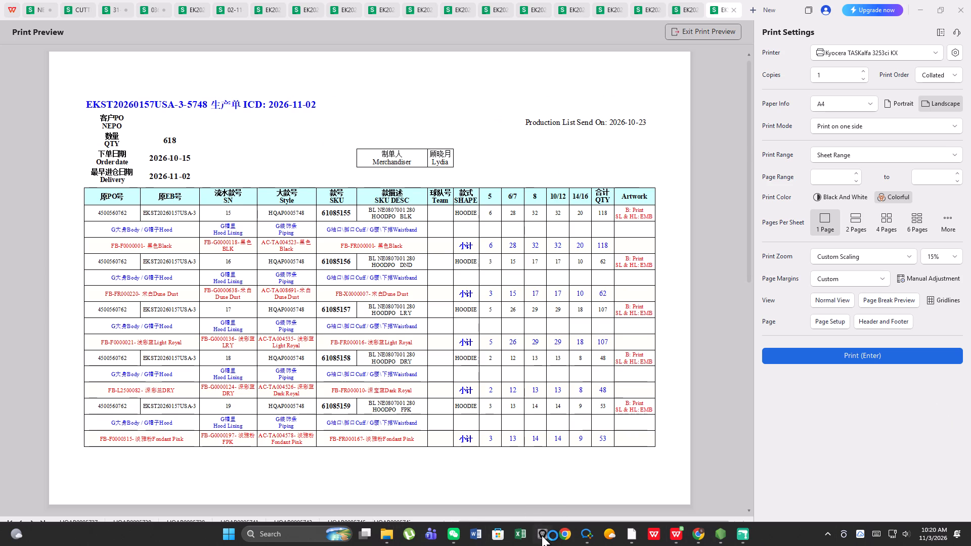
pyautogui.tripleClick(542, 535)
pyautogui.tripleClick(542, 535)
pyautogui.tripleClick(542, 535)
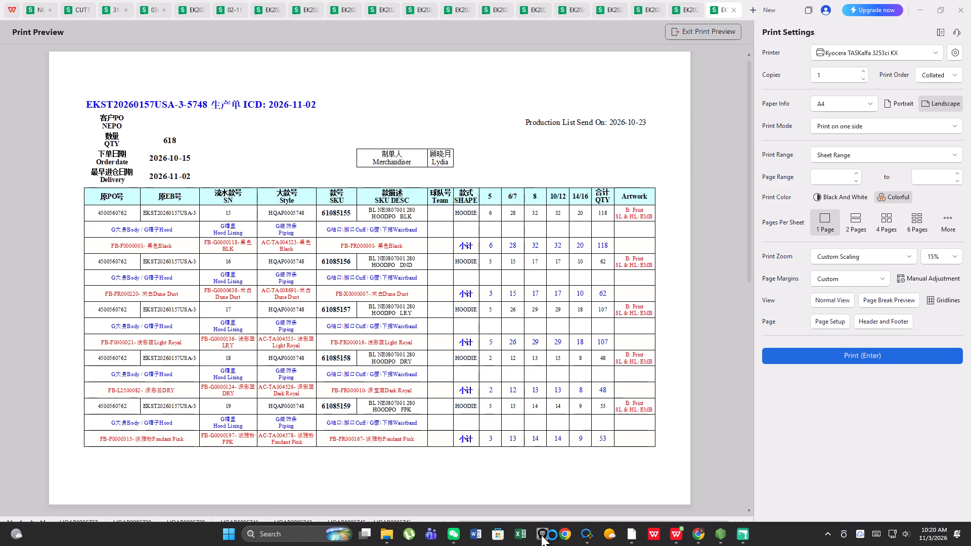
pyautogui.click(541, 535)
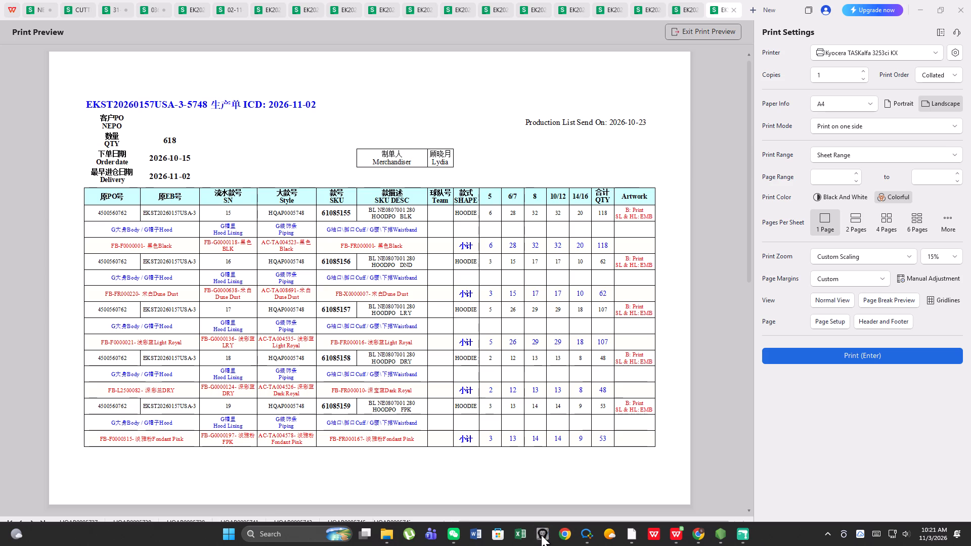
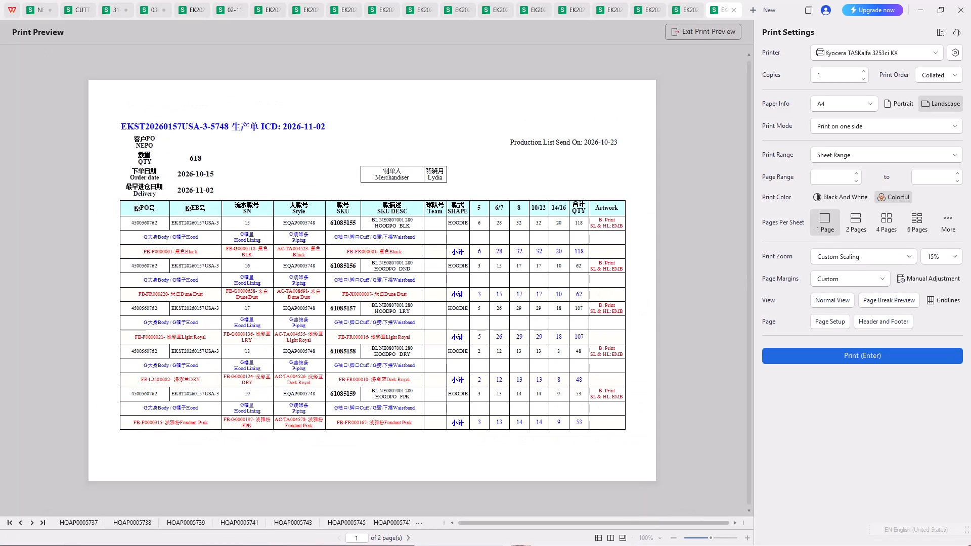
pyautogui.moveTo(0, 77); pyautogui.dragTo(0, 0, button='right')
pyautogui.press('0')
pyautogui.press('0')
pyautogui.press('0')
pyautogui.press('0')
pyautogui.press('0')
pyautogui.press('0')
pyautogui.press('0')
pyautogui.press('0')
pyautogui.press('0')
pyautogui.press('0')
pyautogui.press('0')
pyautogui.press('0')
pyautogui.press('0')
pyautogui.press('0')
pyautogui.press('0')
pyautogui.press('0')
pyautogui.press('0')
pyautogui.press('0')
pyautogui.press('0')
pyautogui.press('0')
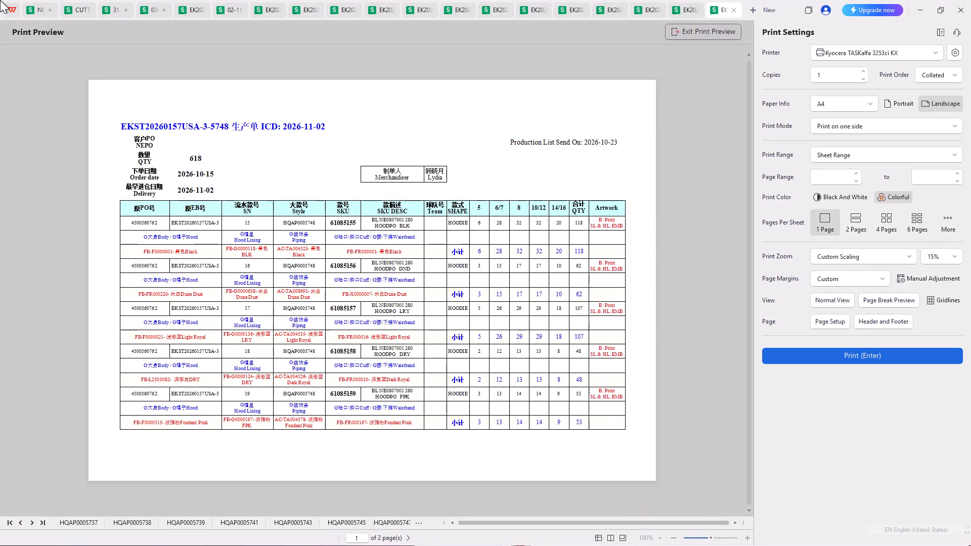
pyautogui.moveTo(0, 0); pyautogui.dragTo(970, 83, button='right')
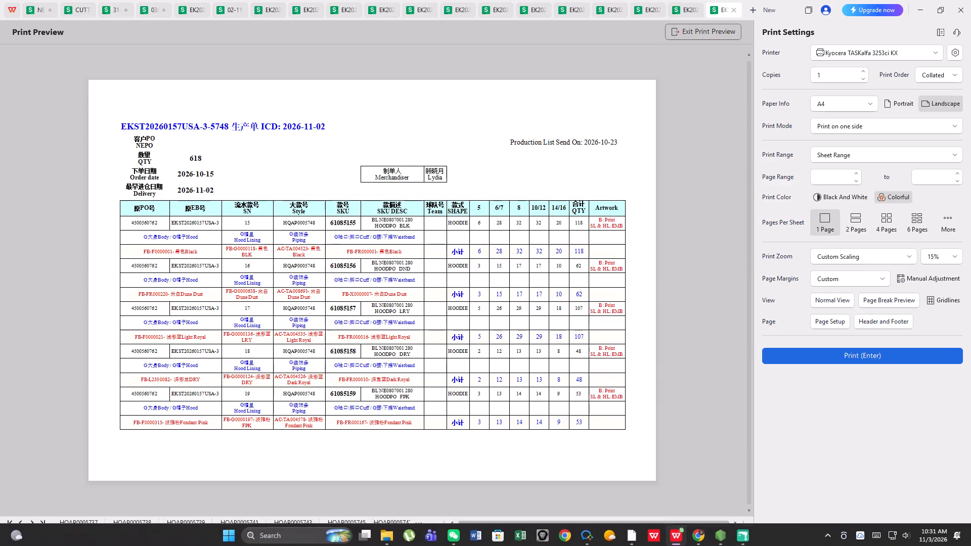
pyautogui.click(583, 535)
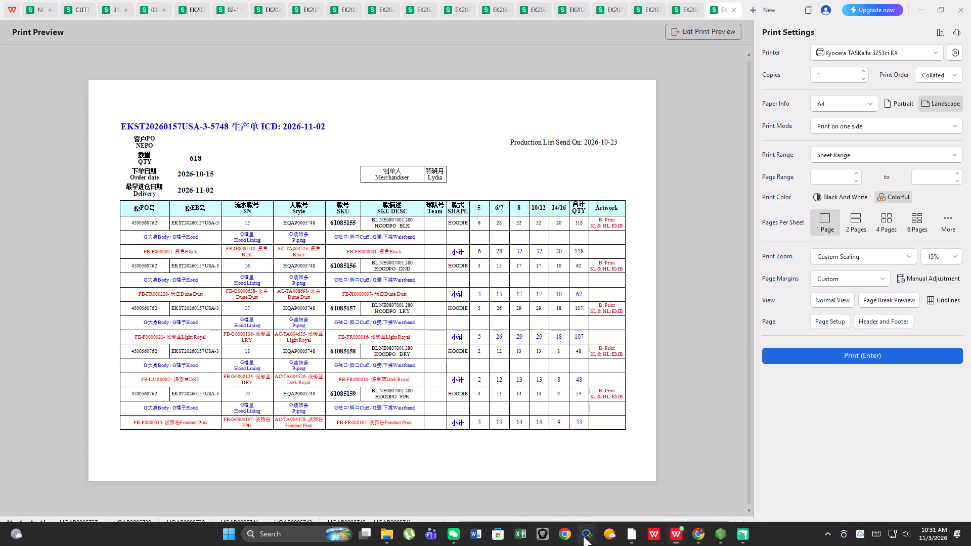
pyautogui.click(528, 476)
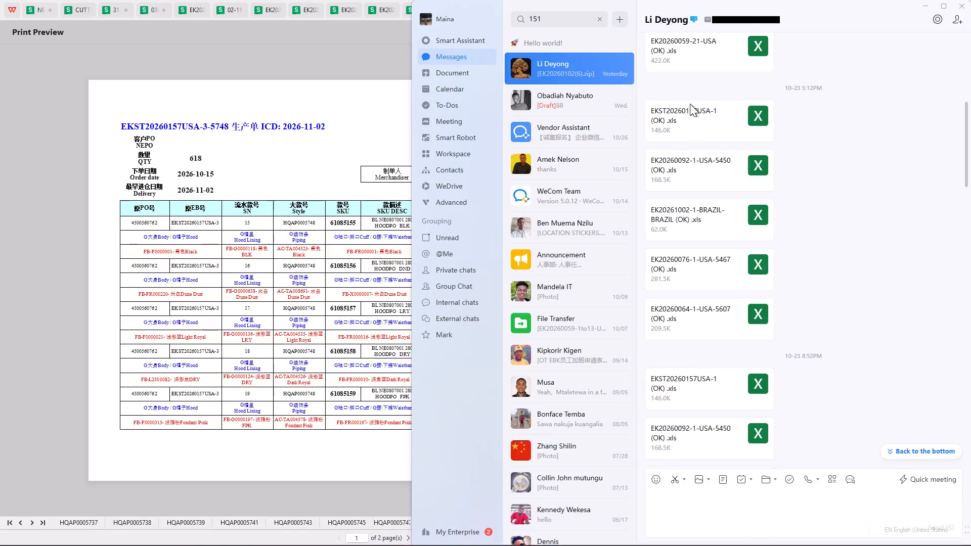
pyautogui.scroll(-13, 715, 254)
pyautogui.scroll(-3, 762, 321)
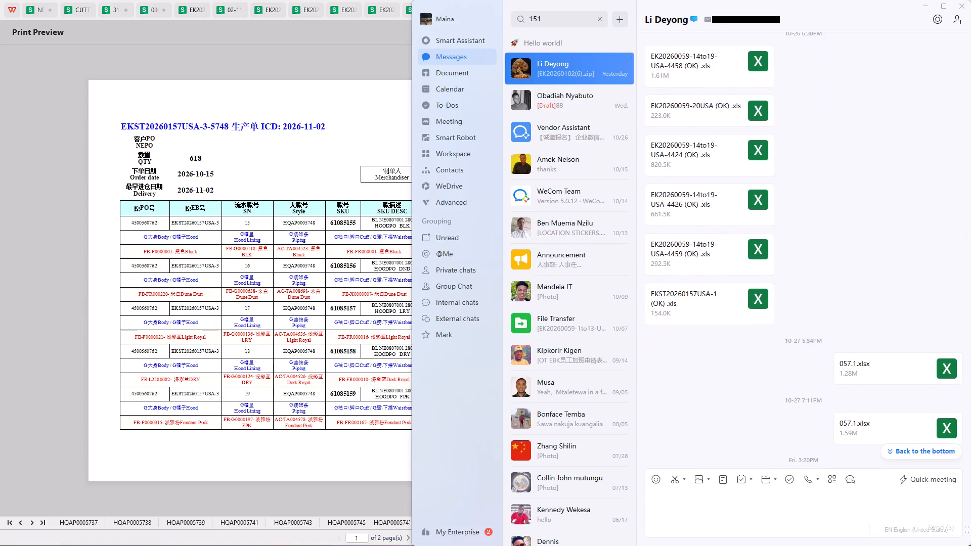
pyautogui.moveTo(552, 22); pyautogui.dragTo(496, 13)
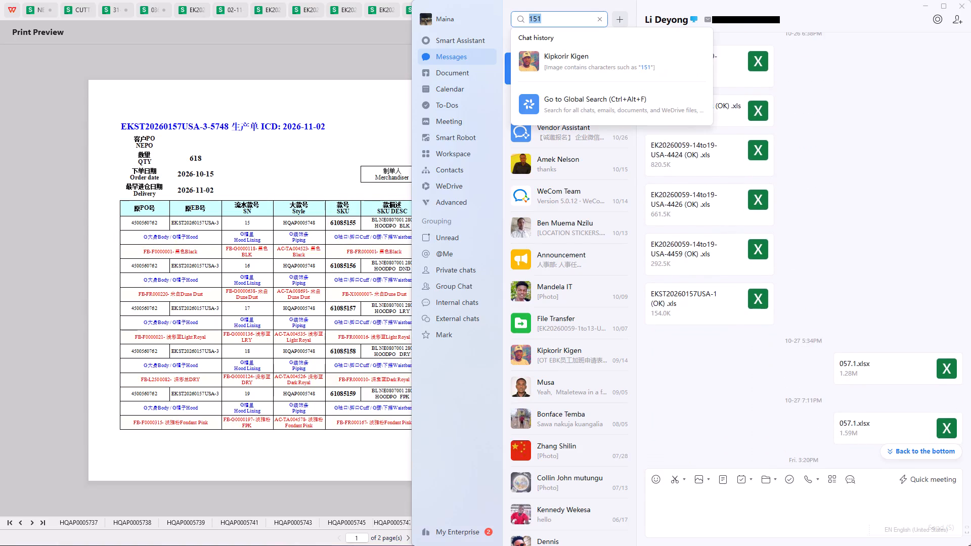
pyautogui.write('45')
pyautogui.write('19')
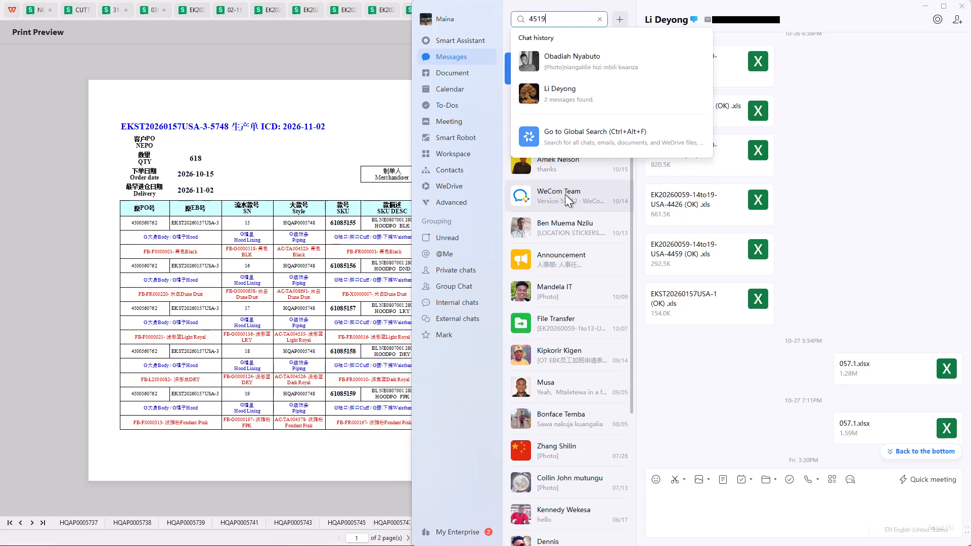
pyautogui.click(619, 101)
pyautogui.doubleClick(666, 247)
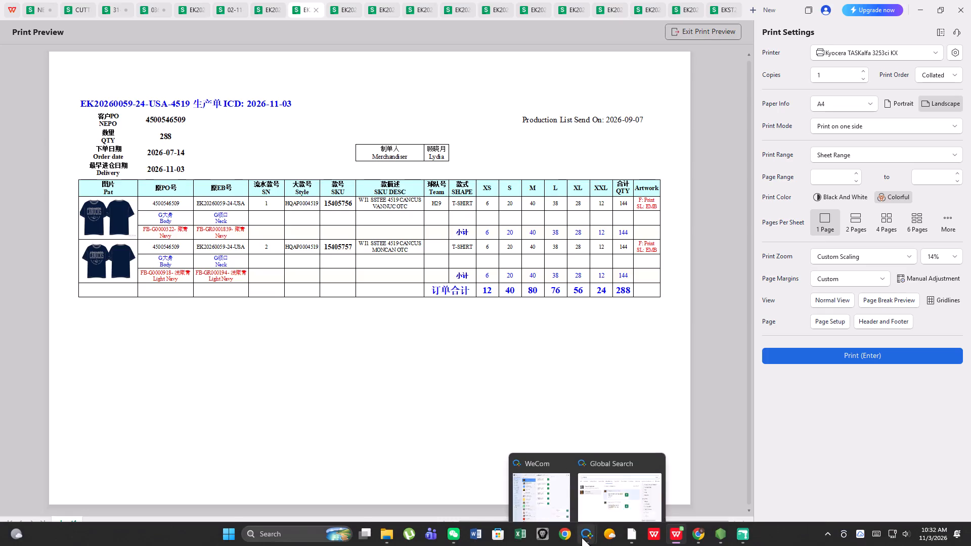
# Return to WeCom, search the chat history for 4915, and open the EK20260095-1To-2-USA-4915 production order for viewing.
pyautogui.click(582, 537)
pyautogui.click(535, 474)
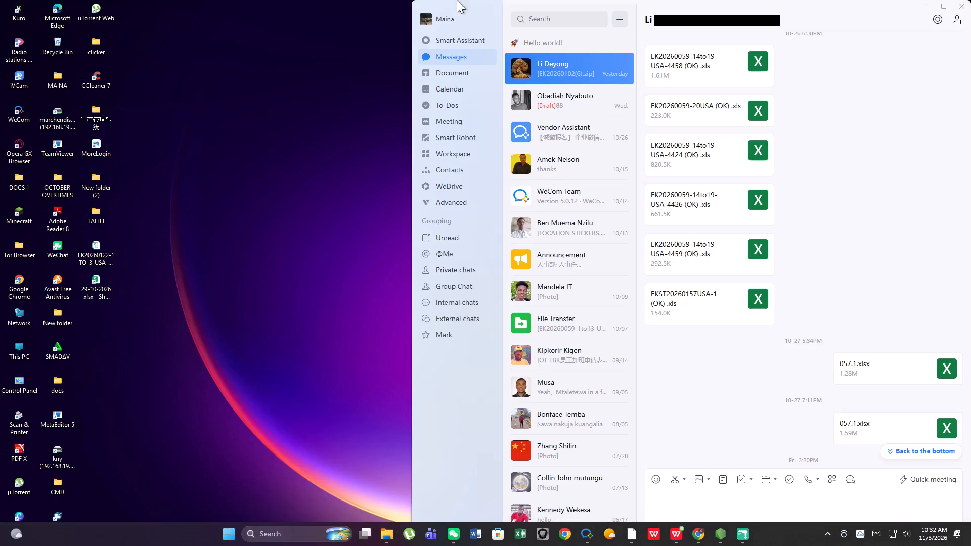
pyautogui.click(533, 19)
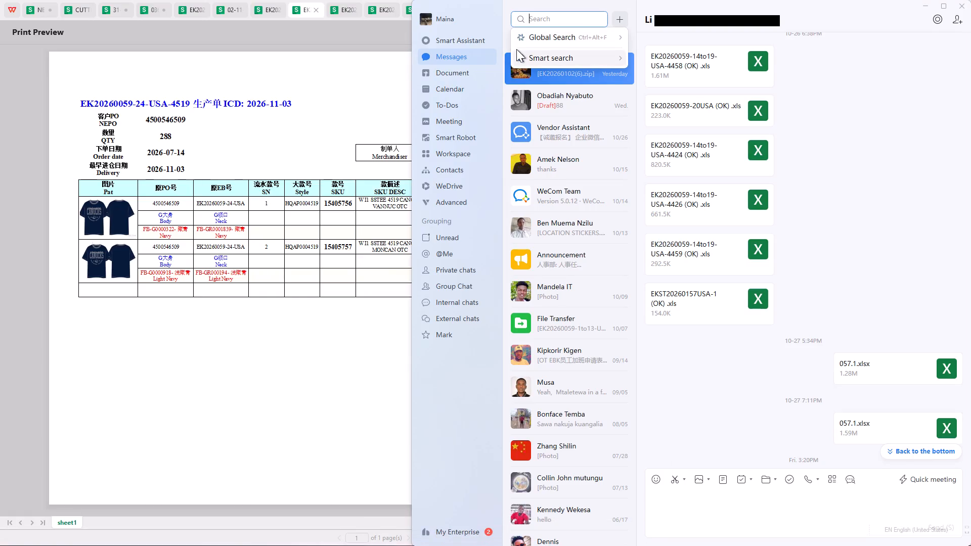
pyautogui.write('491')
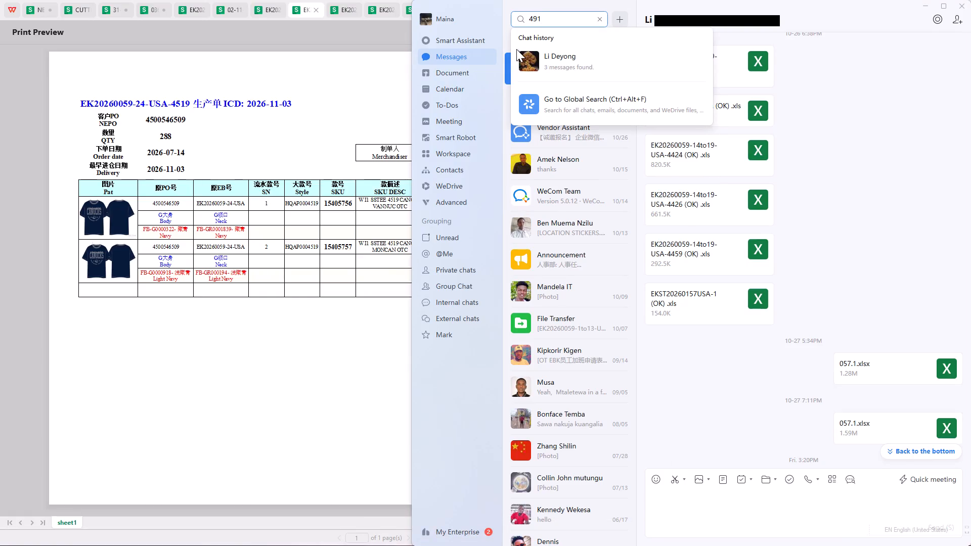
pyautogui.press('5')
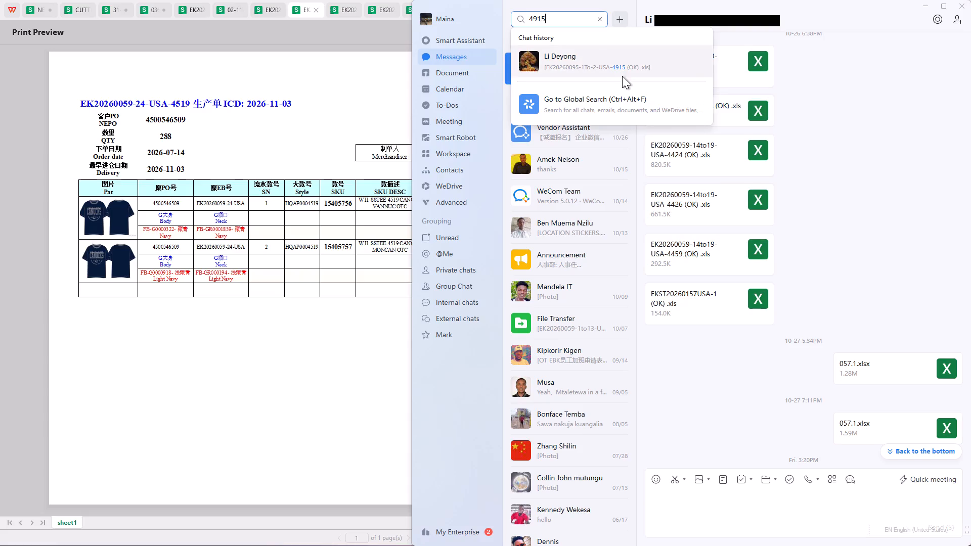
pyautogui.click(622, 76)
pyautogui.doubleClick(676, 273)
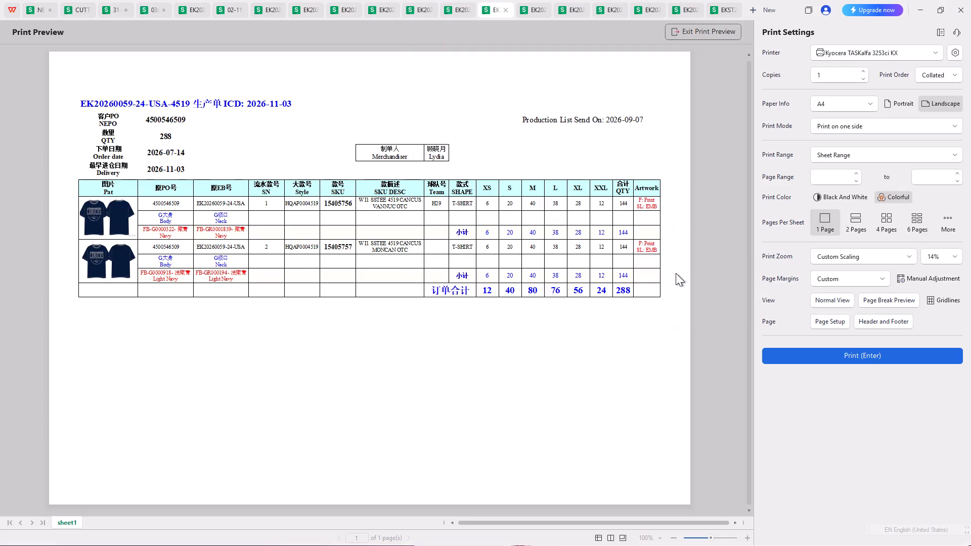
pyautogui.scroll(3, 537, 385)
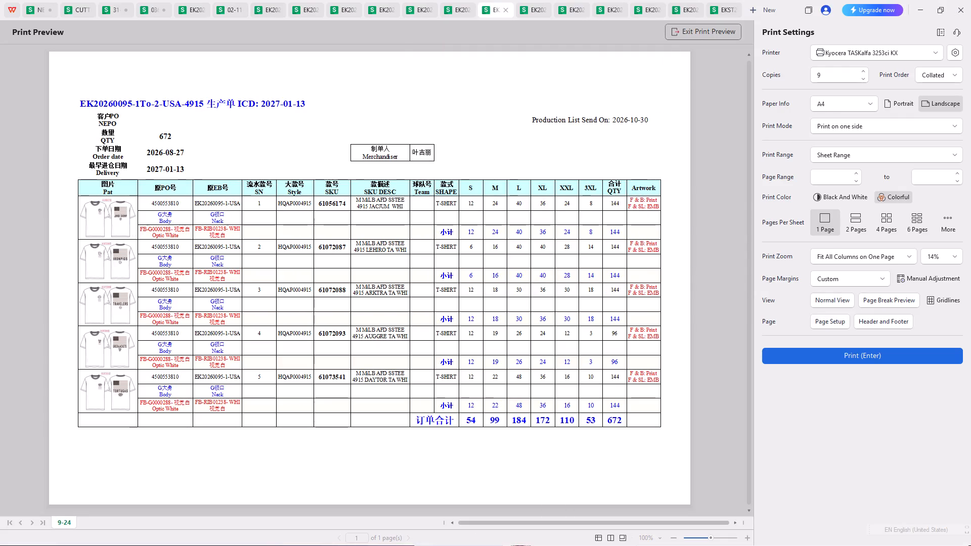
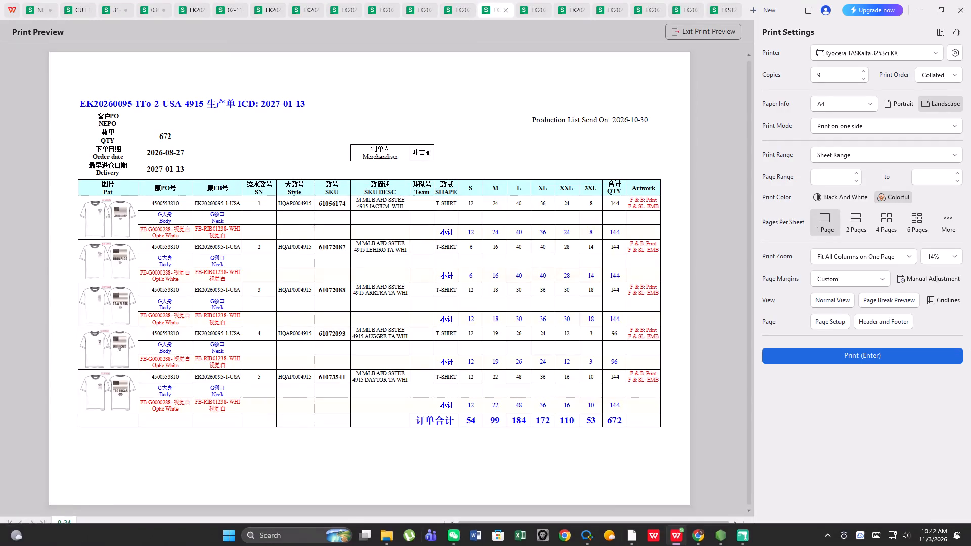
pyautogui.click(586, 538)
pyautogui.click(539, 491)
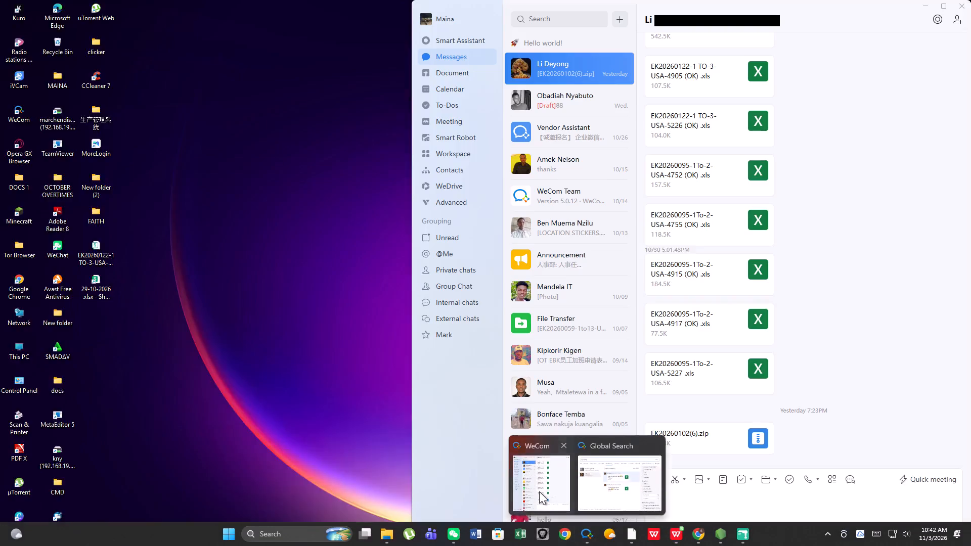
pyautogui.click(580, 17)
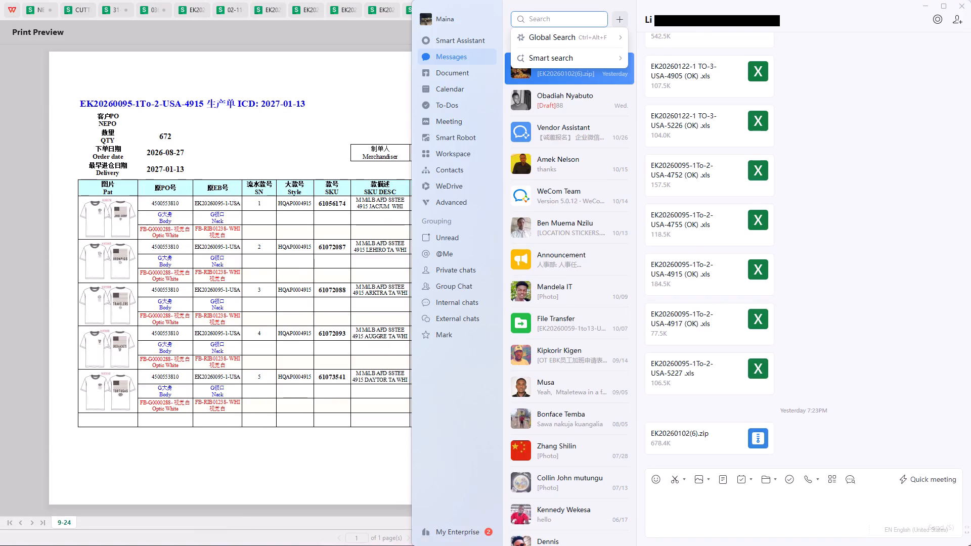
pyautogui.write('4459')
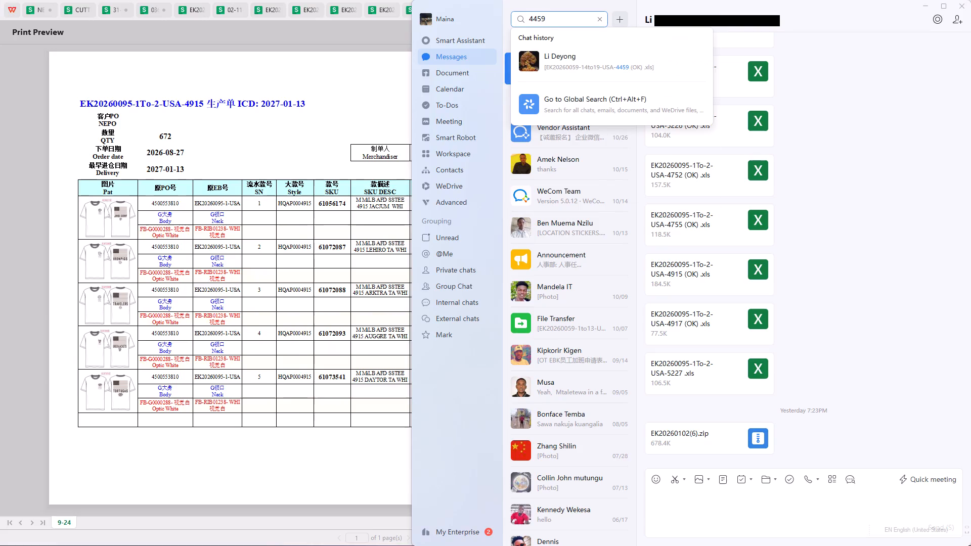
pyautogui.click(591, 58)
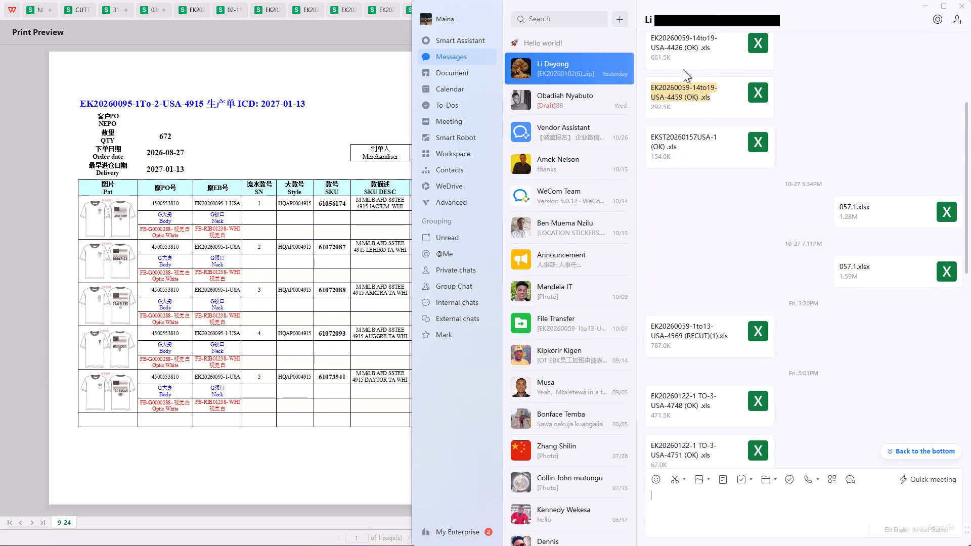
pyautogui.doubleClick(696, 95)
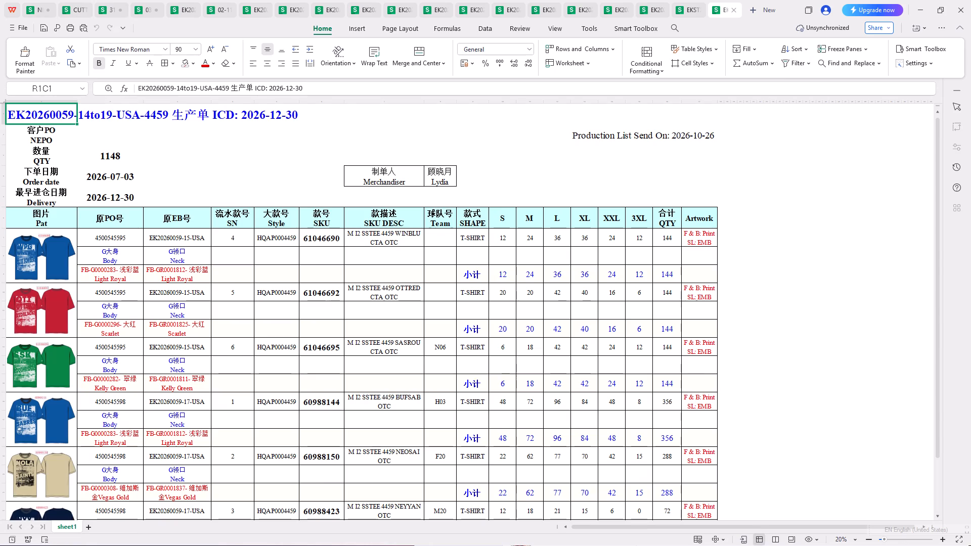
pyautogui.scroll(1, 203, 298)
pyautogui.click(80, 25)
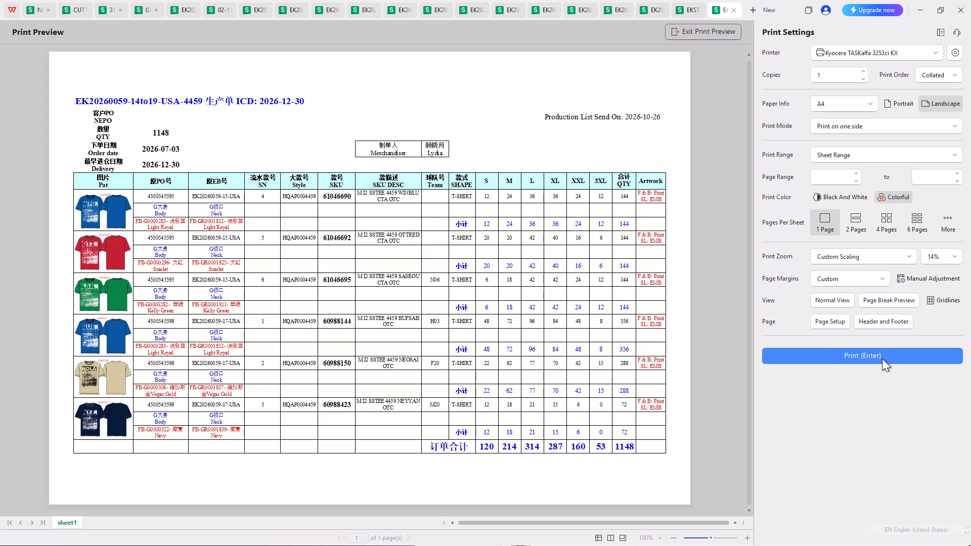
pyautogui.click(874, 356)
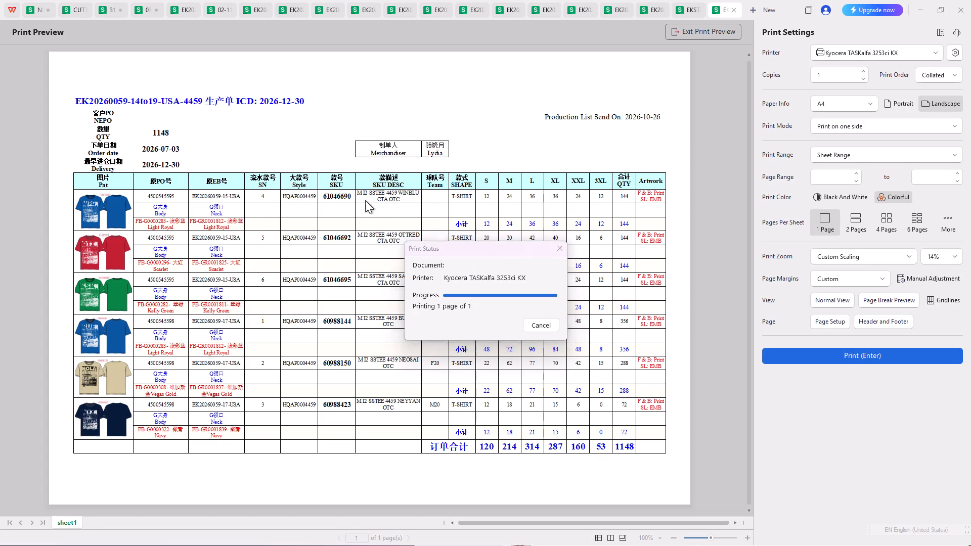
pyautogui.click(860, 74)
pyautogui.tripleClick(860, 74)
pyautogui.tripleClick(860, 74)
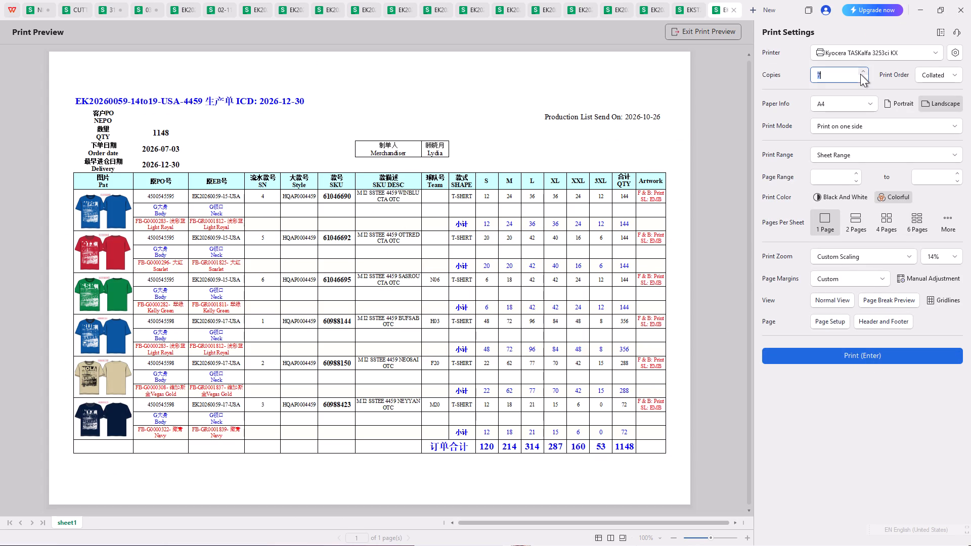
pyautogui.click(858, 358)
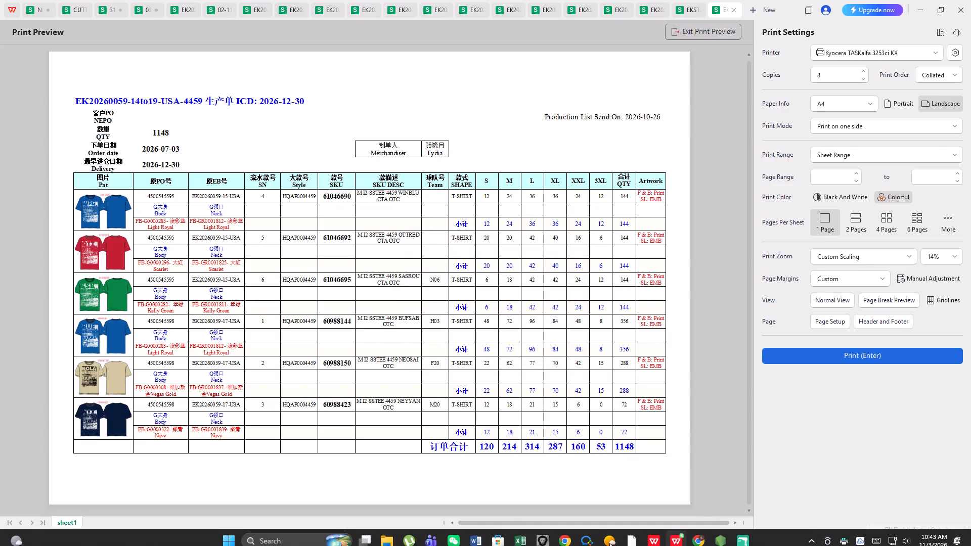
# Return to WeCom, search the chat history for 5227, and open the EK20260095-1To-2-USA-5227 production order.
pyautogui.click(587, 534)
pyautogui.click(548, 490)
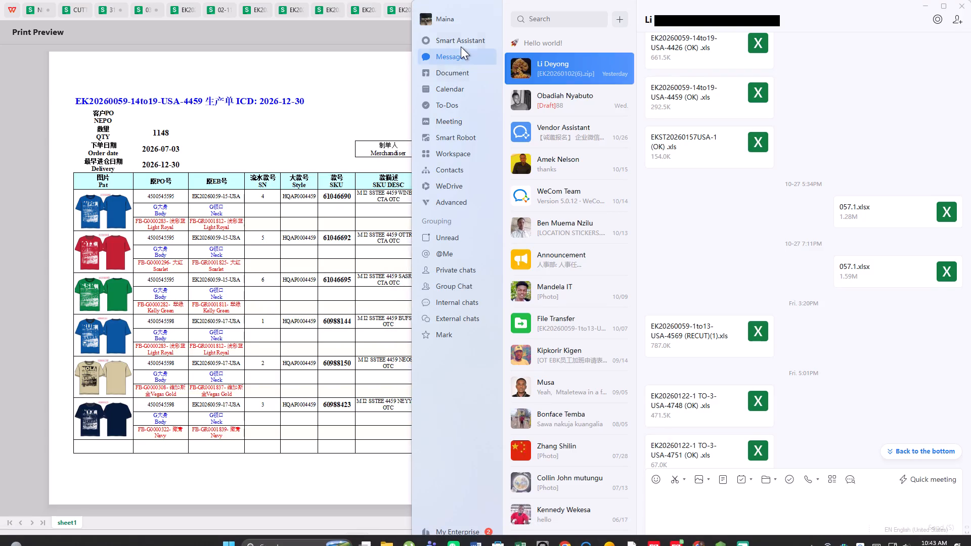
pyautogui.click(598, 14)
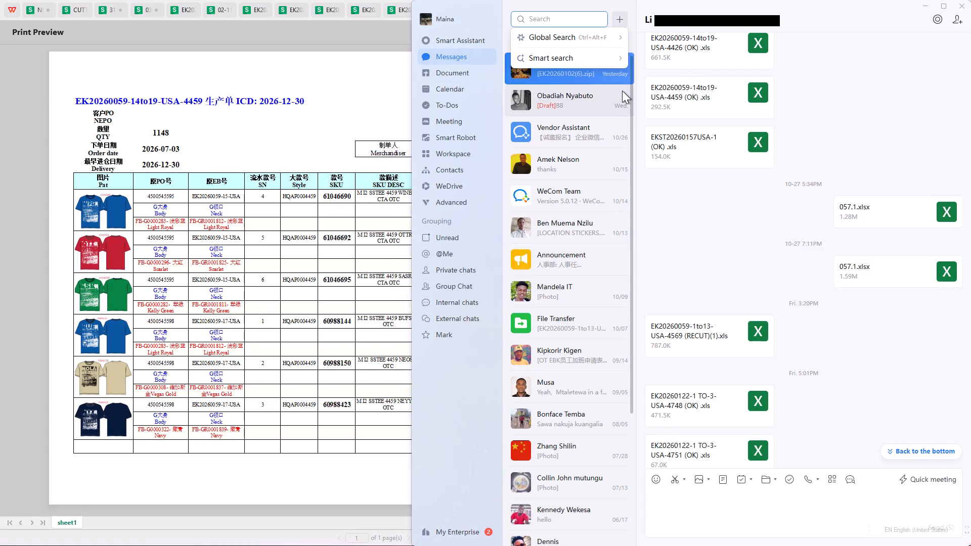
pyautogui.write('52227')
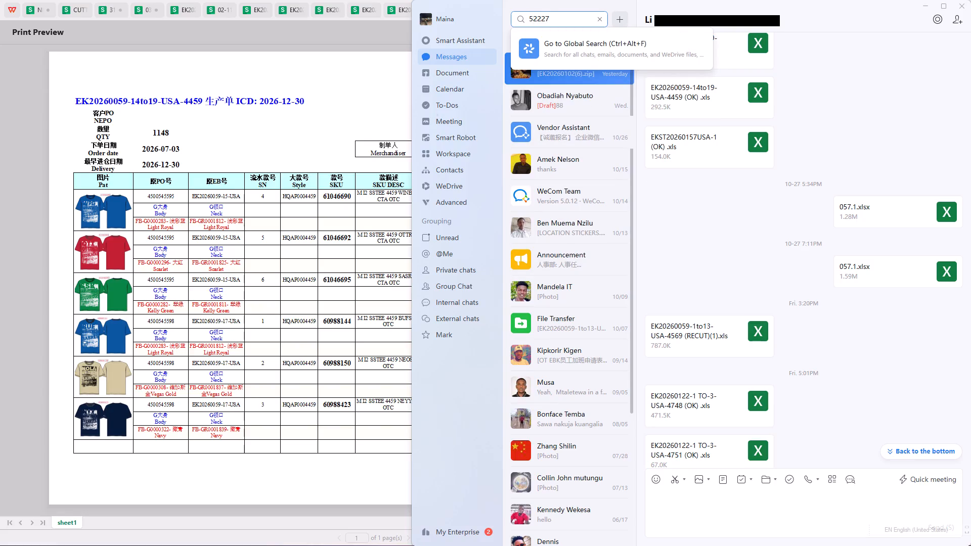
pyautogui.press('BackSpace')
pyautogui.press('BackSpace')
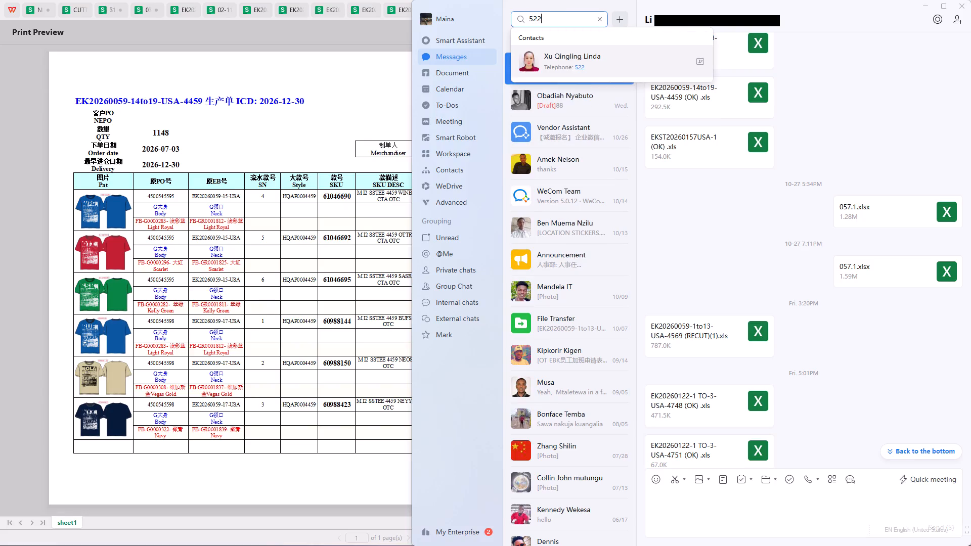
pyautogui.press('7')
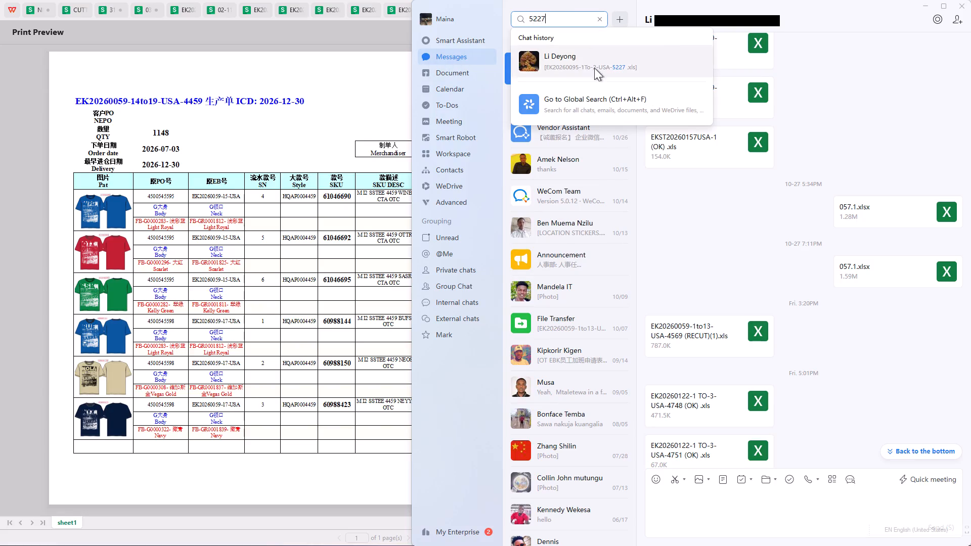
pyautogui.click(594, 68)
pyautogui.doubleClick(730, 366)
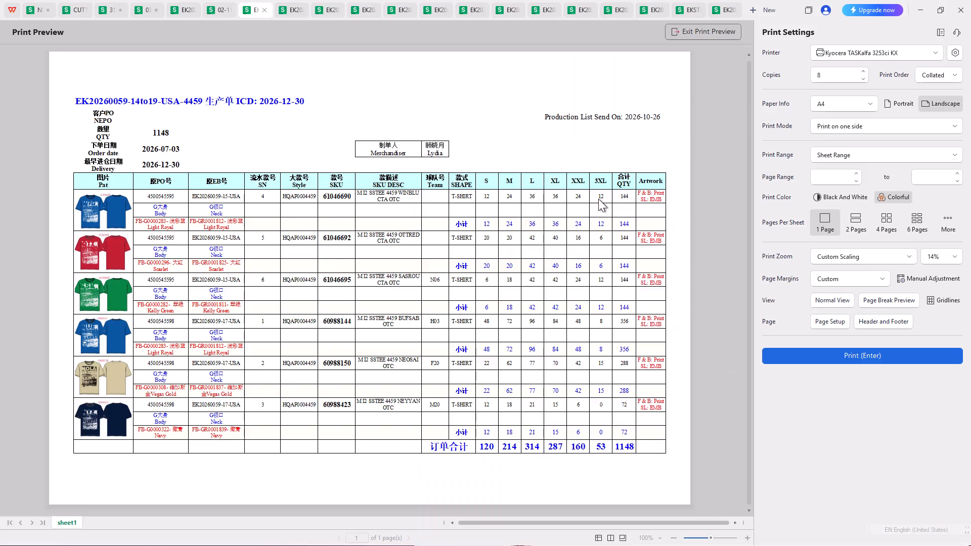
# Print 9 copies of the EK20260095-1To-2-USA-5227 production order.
pyautogui.click(82, 31)
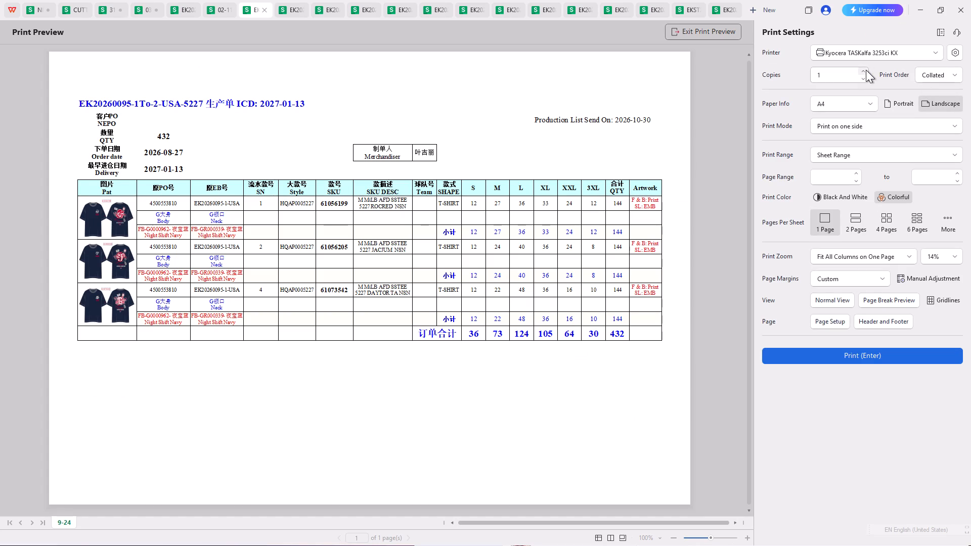
pyautogui.tripleClick(866, 70)
pyautogui.tripleClick(866, 70)
pyautogui.click(866, 70)
pyautogui.click(866, 70)
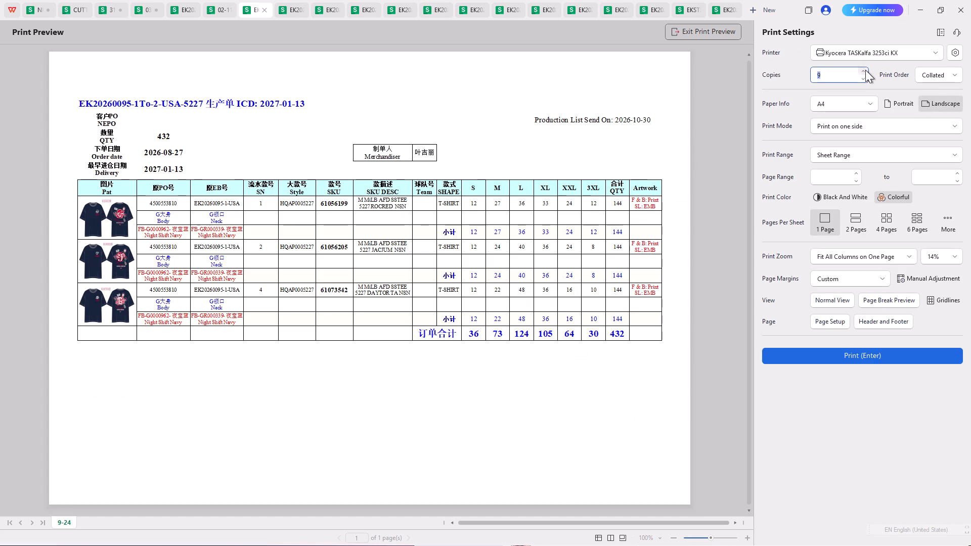
pyautogui.click(897, 357)
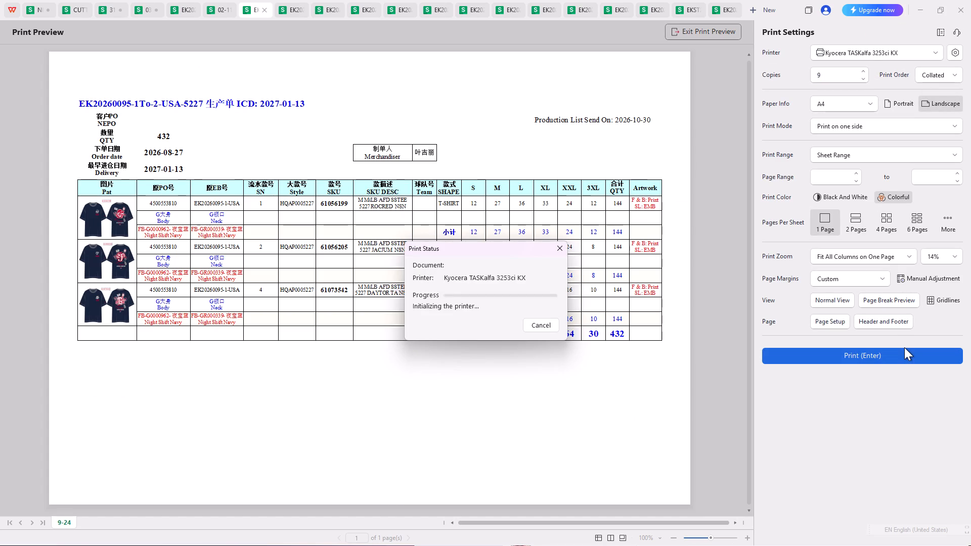